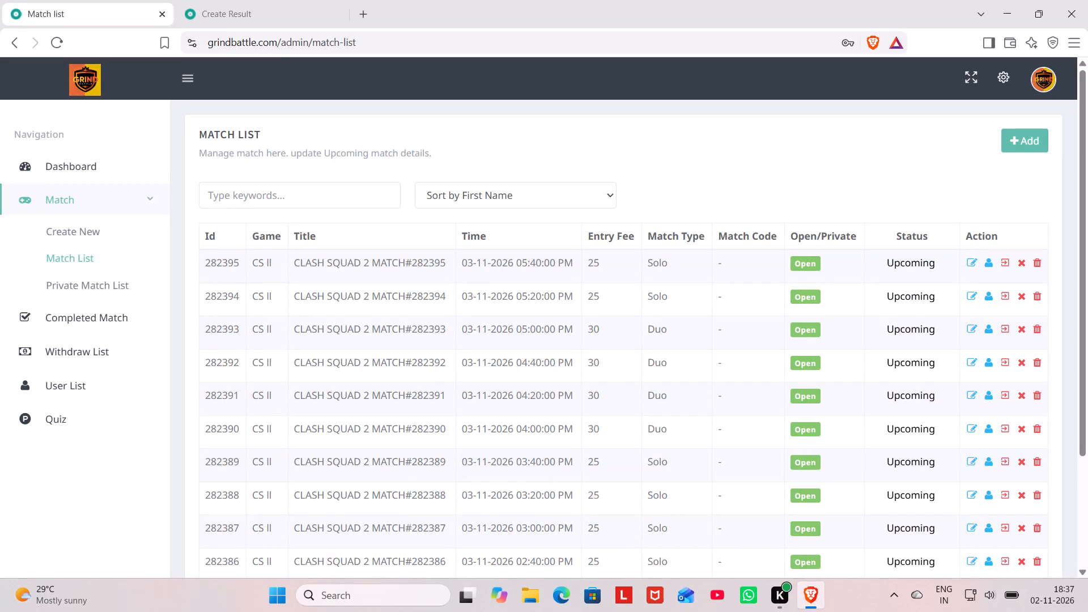
Refresh both the match list and the Create Result page for match FREE FIRE MAX 2#282173.
left_click(66, 46)
left_click(218, 3)
left_click(63, 36)
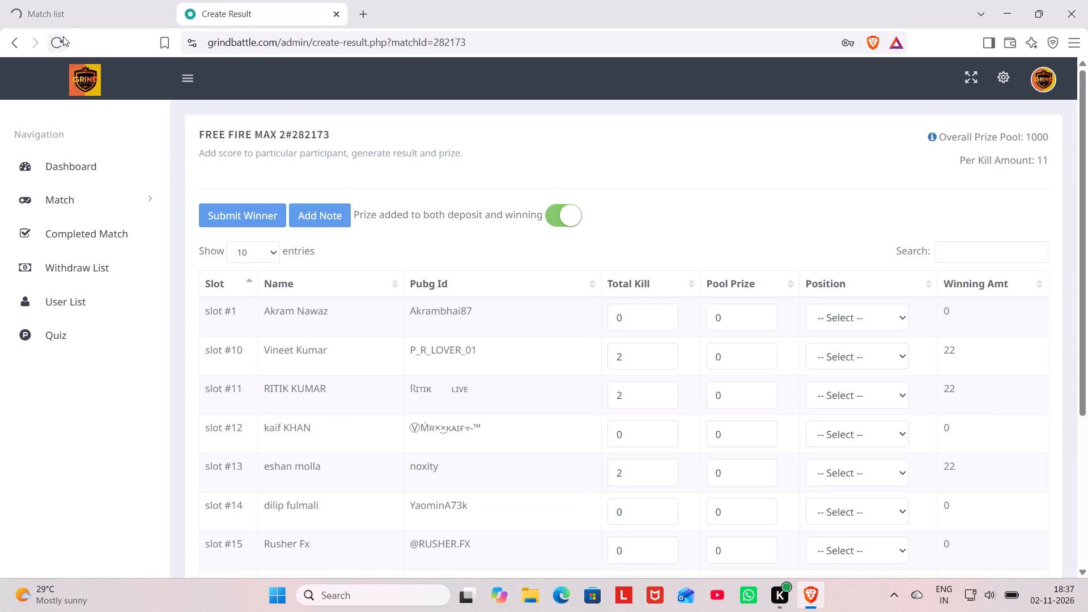
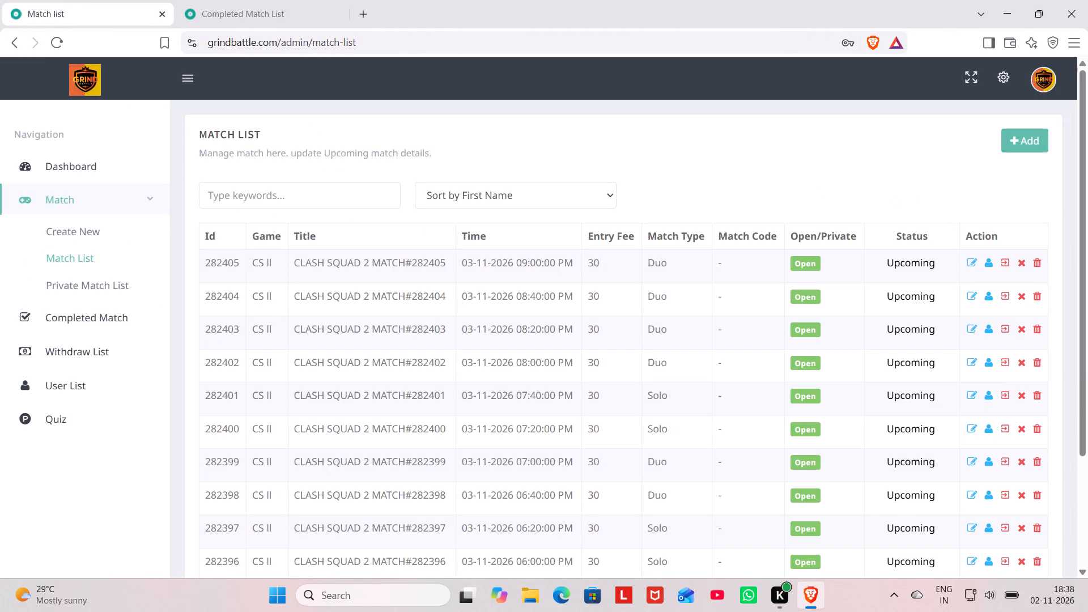
Find match 282174 in the match list and move it from ongoing to completed.
left_click(303, 201)
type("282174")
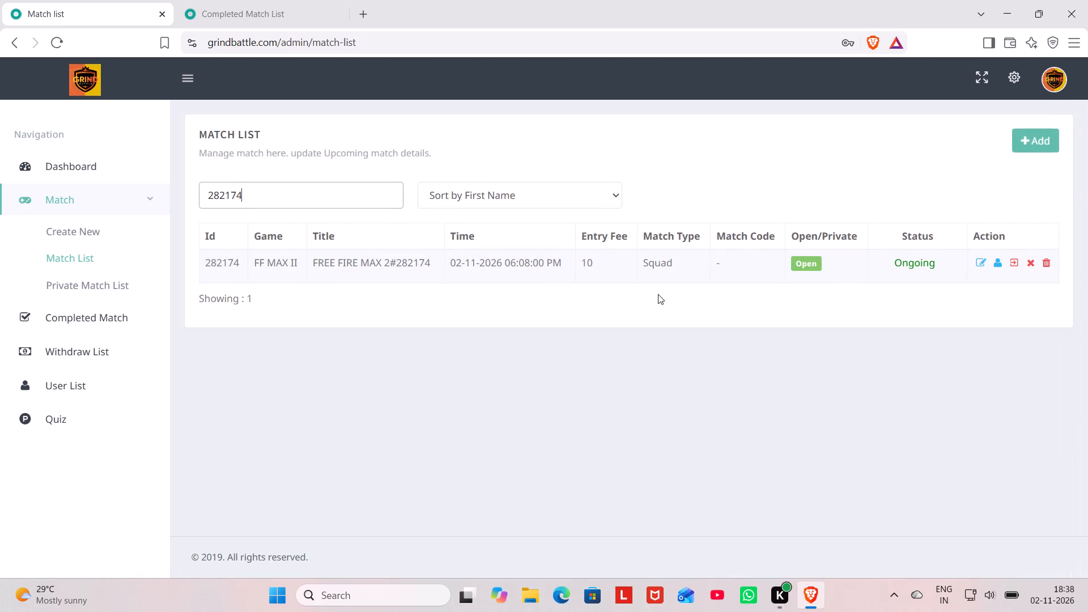
left_click(946, 265)
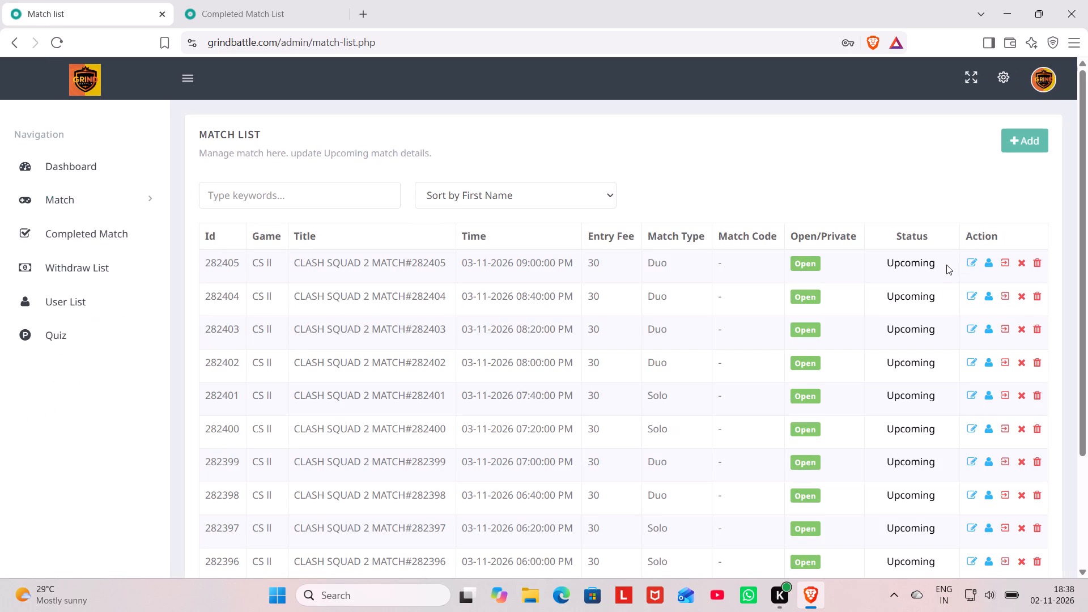
Find match 282174 in the completed match list and open its result entry page.
left_click(229, 0)
left_click(303, 200)
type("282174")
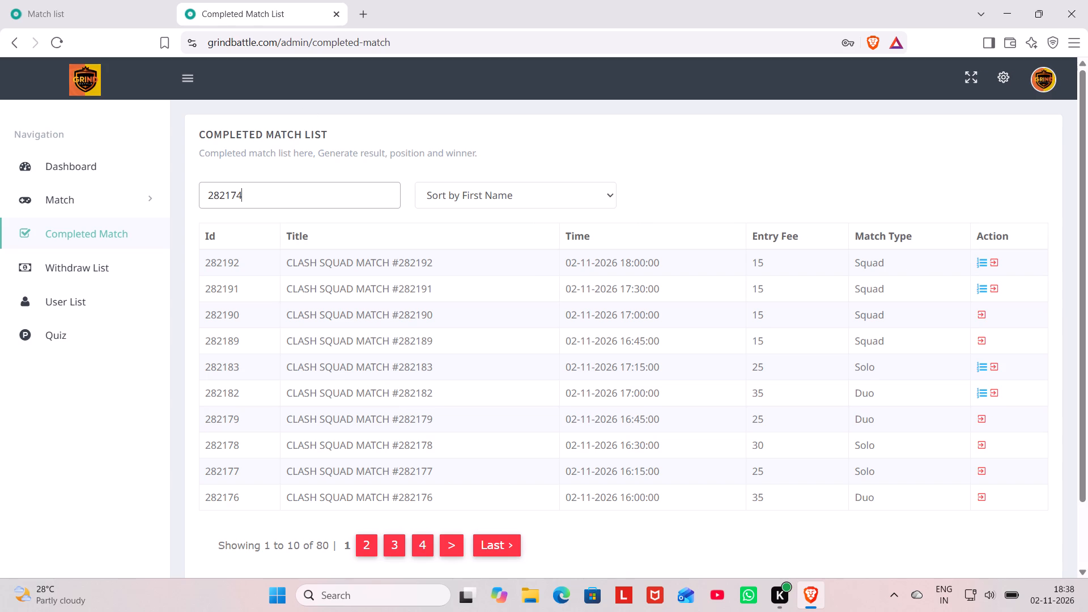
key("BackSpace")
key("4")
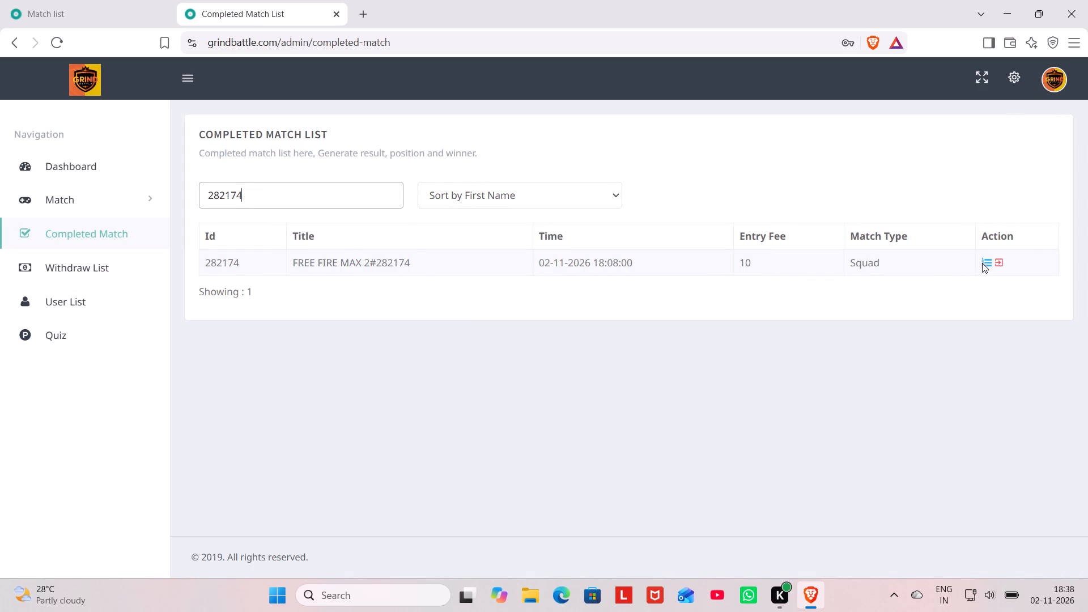
left_click(986, 263)
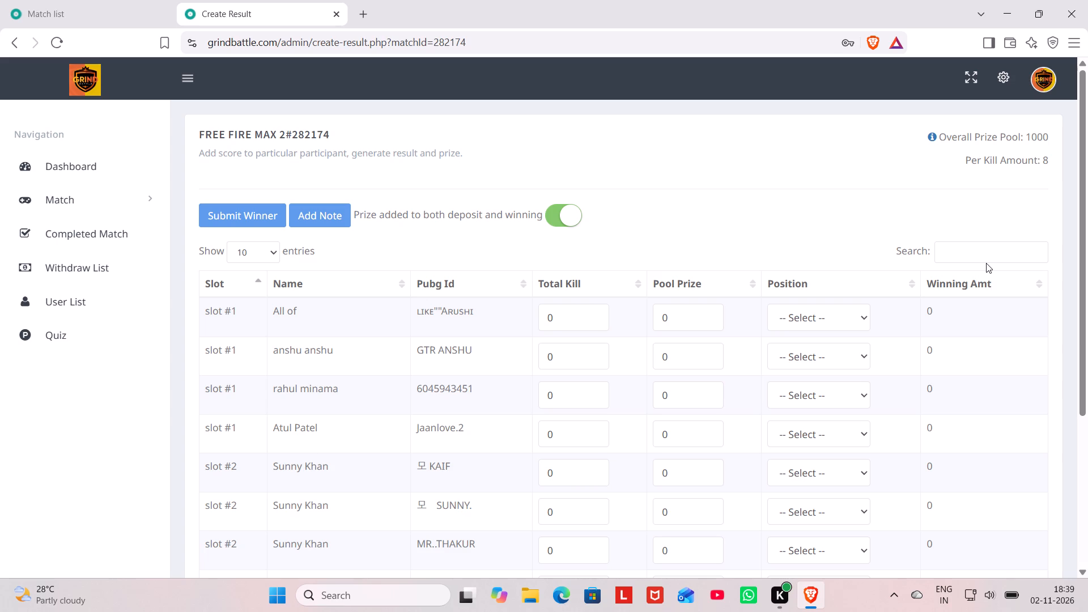
Show 50 participant entries per page on the result page.
left_click(240, 257)
left_click(275, 301)
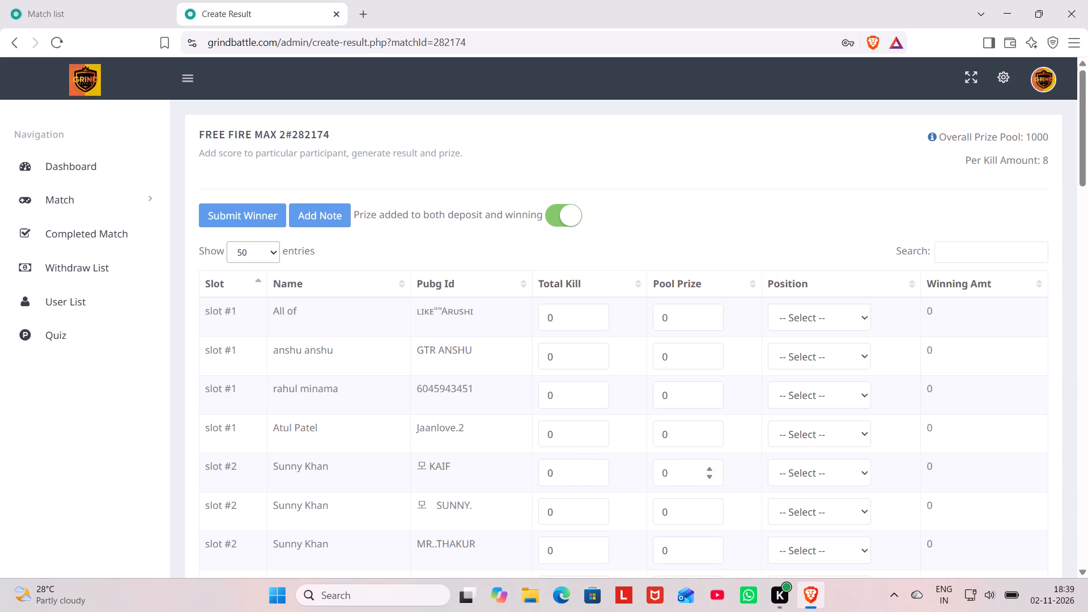
Record 3 kills, a pool prize of 15 and the Winner position for slot #2 player KAIF.
left_click(568, 473)
key("3")
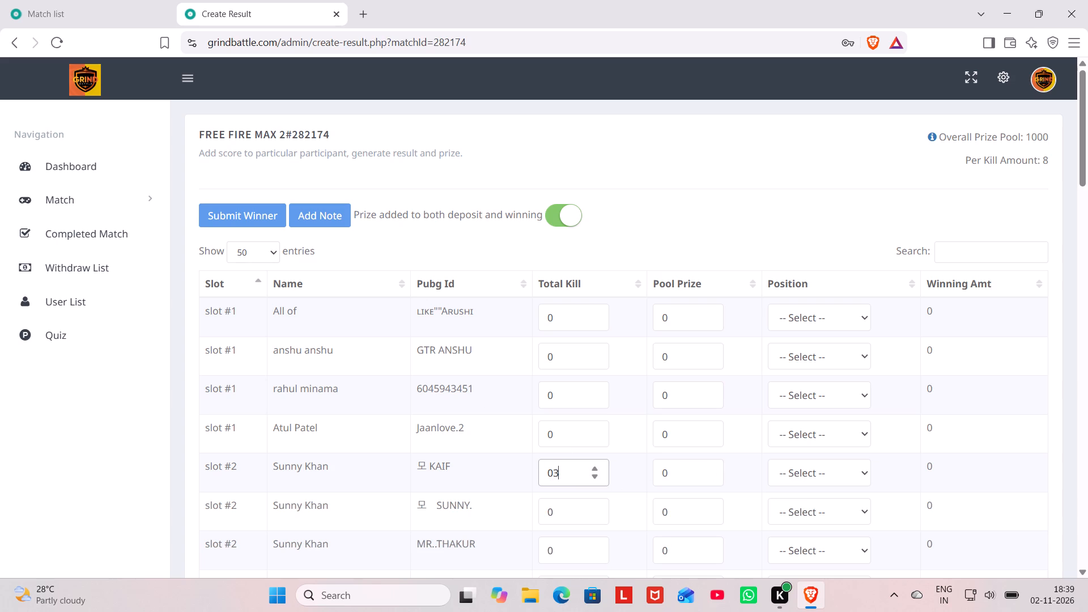
key("Tab")
type("15")
key("Tab")
key("Down")
key("Tab")
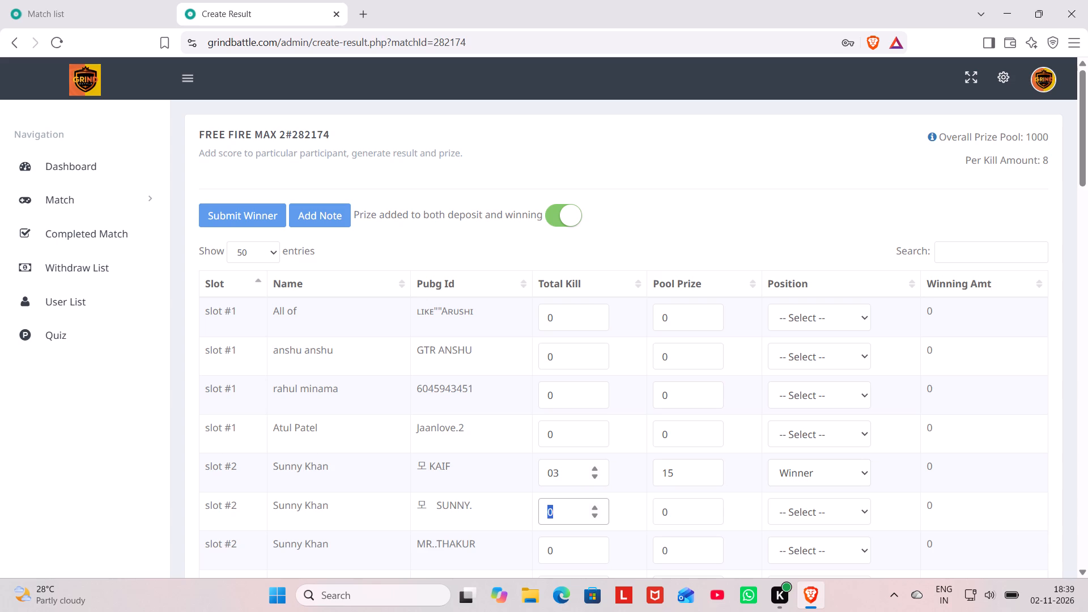
Record 4 kills, a pool prize of 15 and the Winner position for slot #2 player SUNNY.
type("04")
key("Tab")
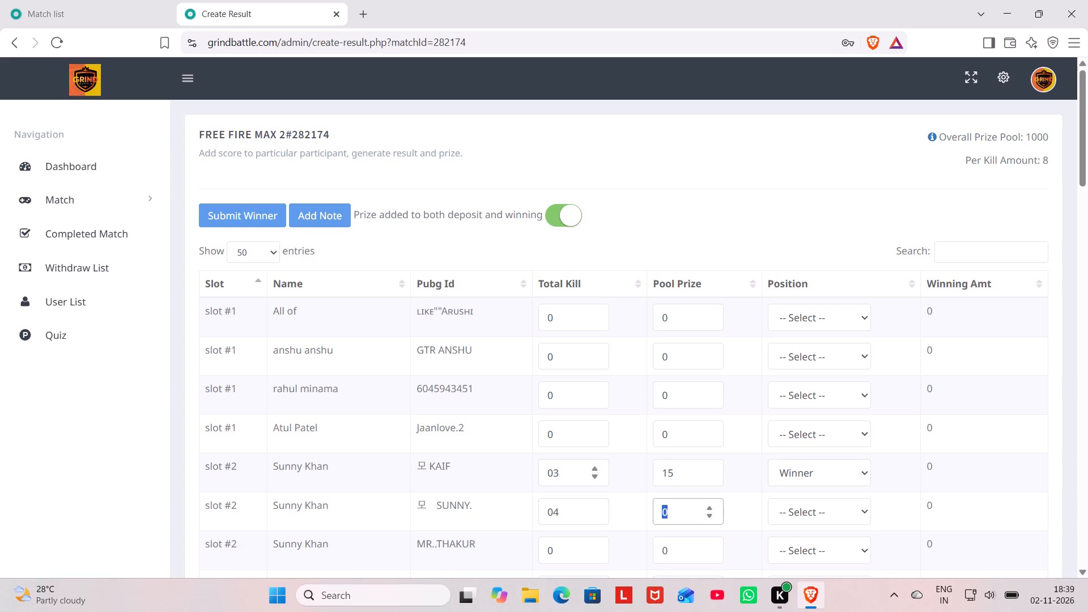
type("15")
key("Tab")
key("Down")
key("Tab")
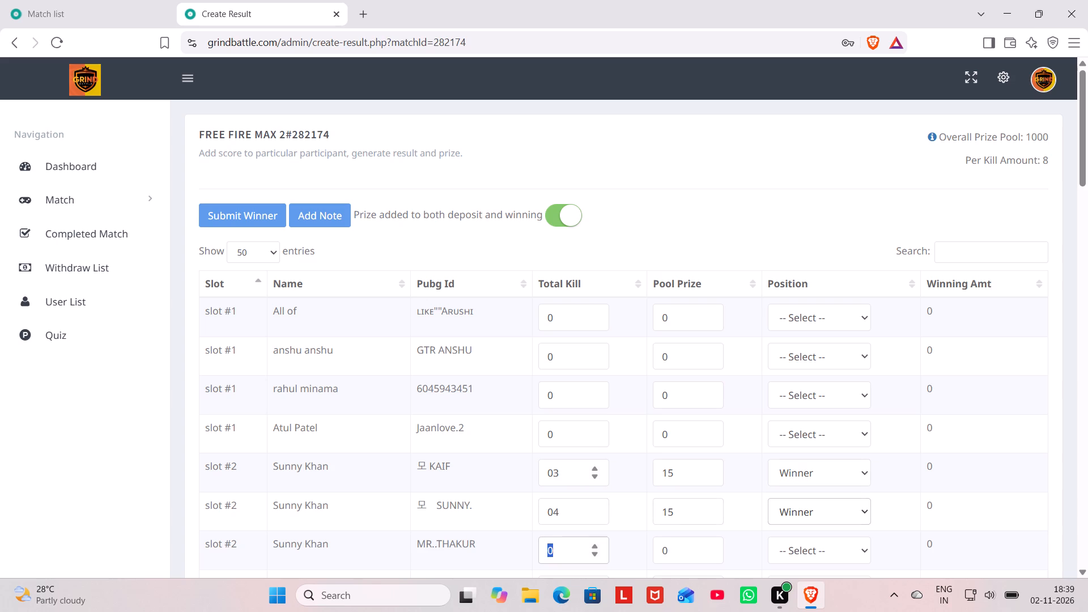
left_click(489, 467)
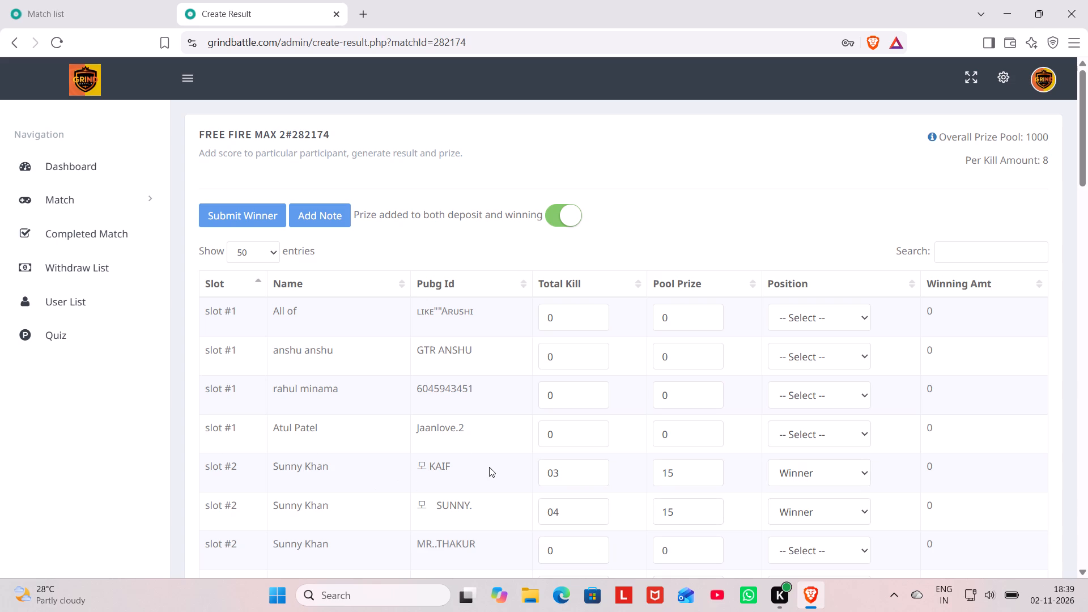
scroll(509, 467, "down", 2)
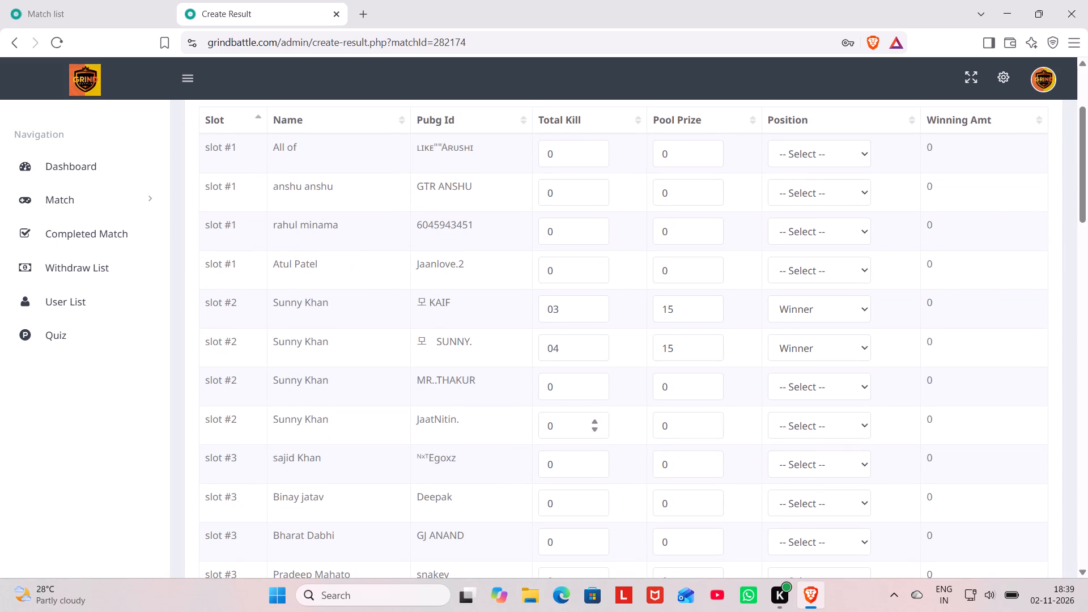
left_click(579, 390)
key("Tab")
type("15")
key("Tab")
key("Down")
key("Tab")
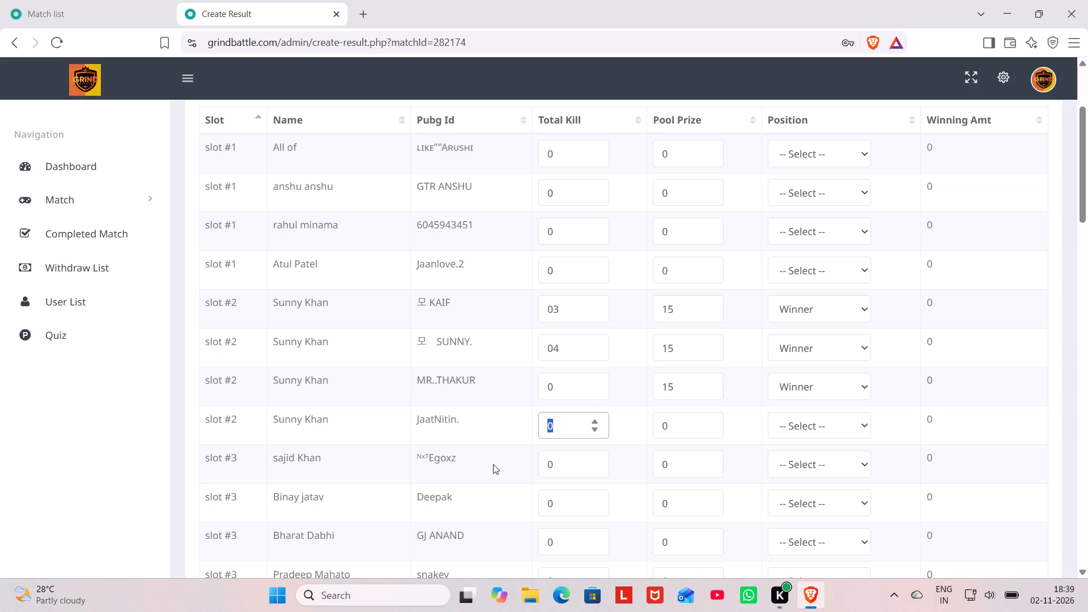
key("Tab")
type("15")
key("Tab")
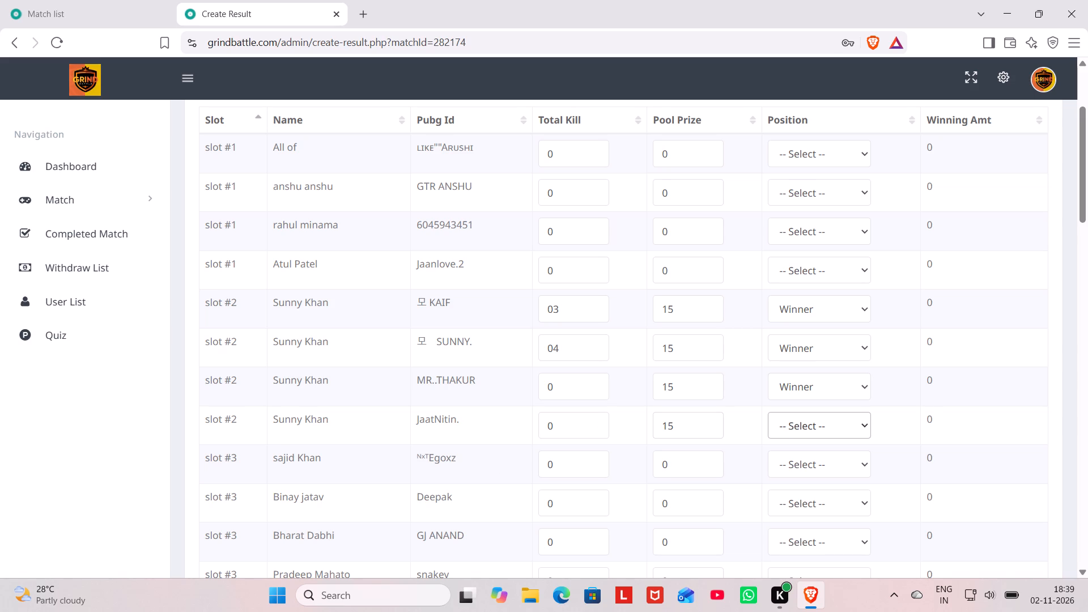
key("Down")
key("Tab")
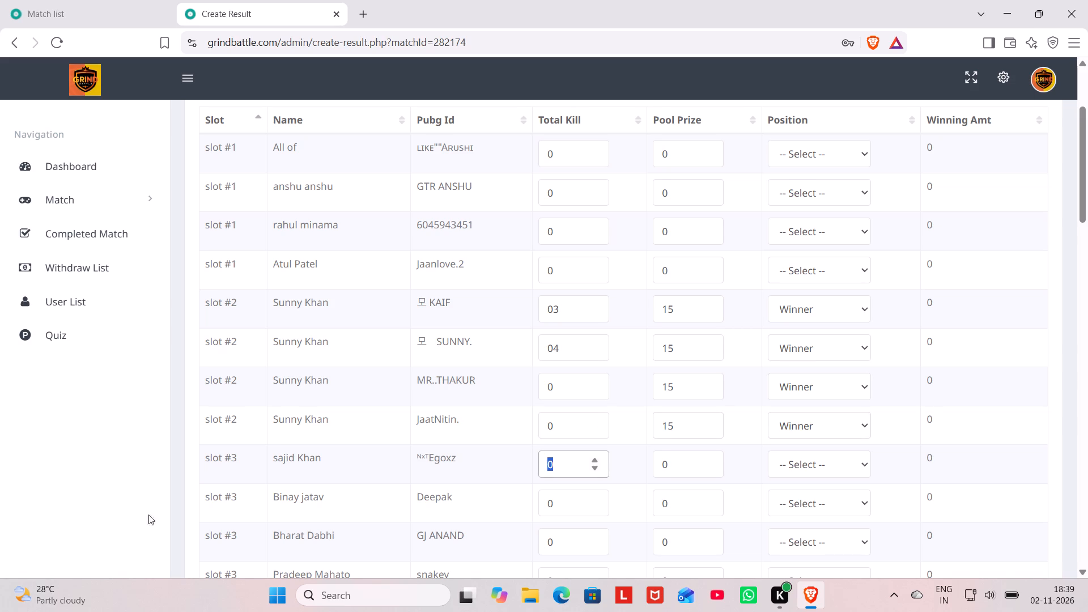
left_click(415, 422)
Filter the participants by "ts" and record 1 kill for TSR SERGIO and 3 kills for TSR JOD in slot #9.
scroll(515, 379, "up", 4)
left_click(945, 250)
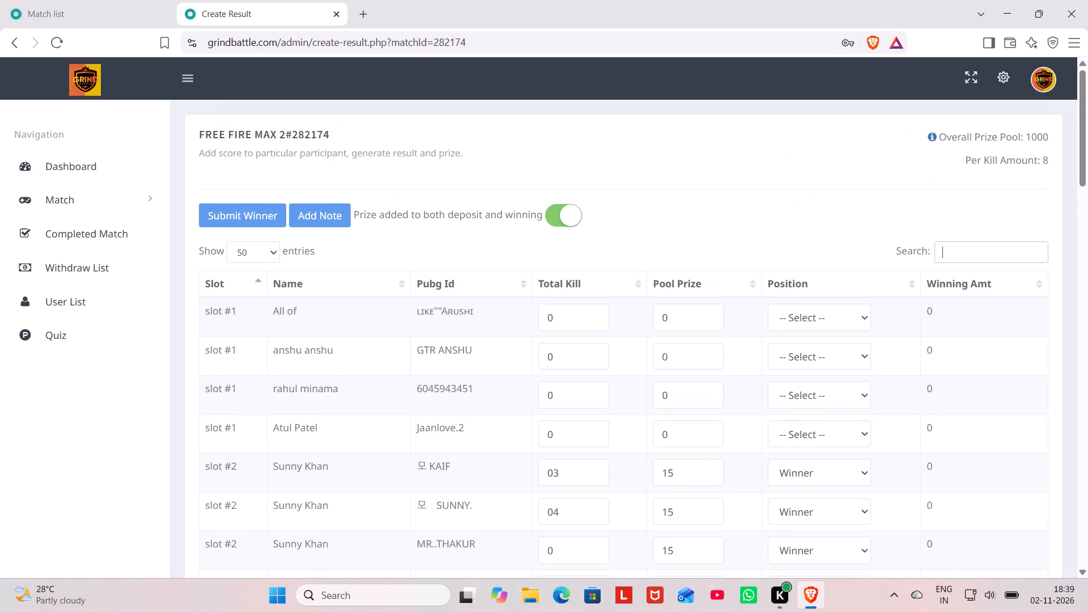
type("ts")
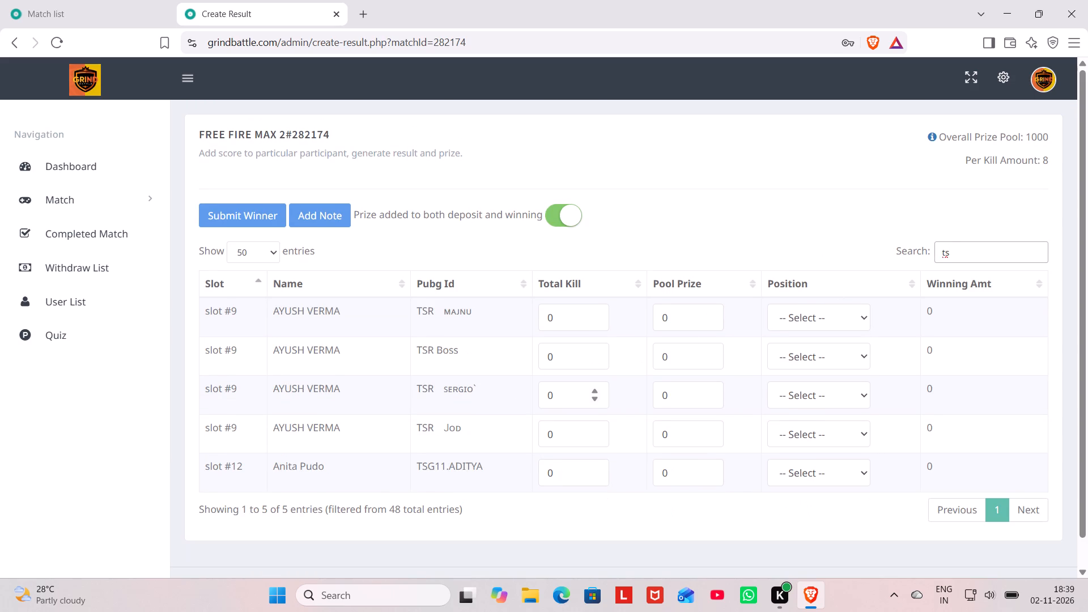
left_click(560, 400)
key("1")
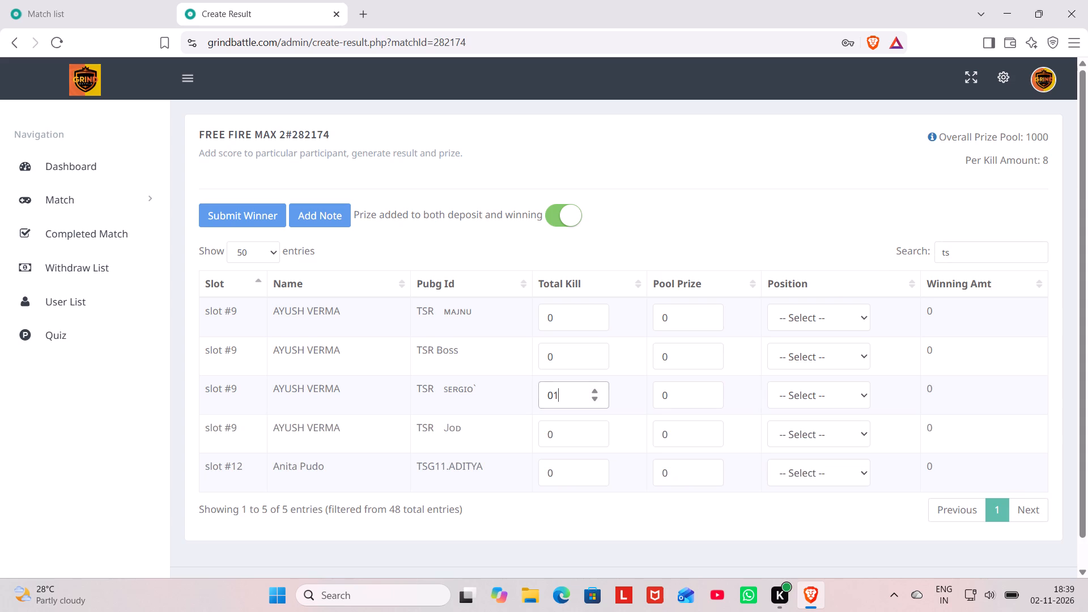
key("Tab")
left_click(576, 432)
key("3")
key("Tab")
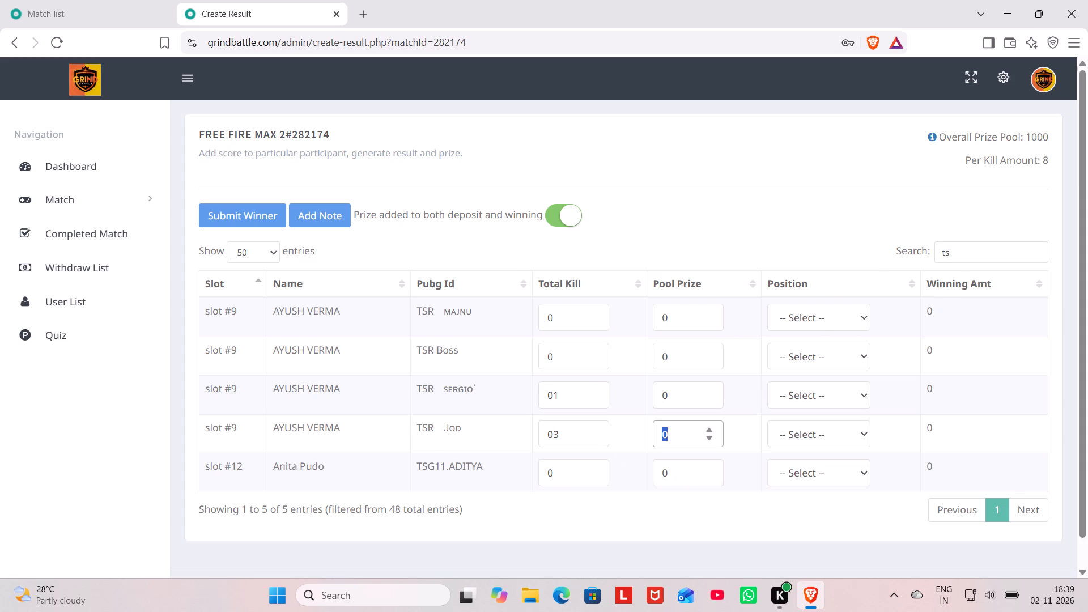
left_click(972, 259)
key("BackSpace")
key("BackSpace")
key("BackSpace")
key("BackSpace")
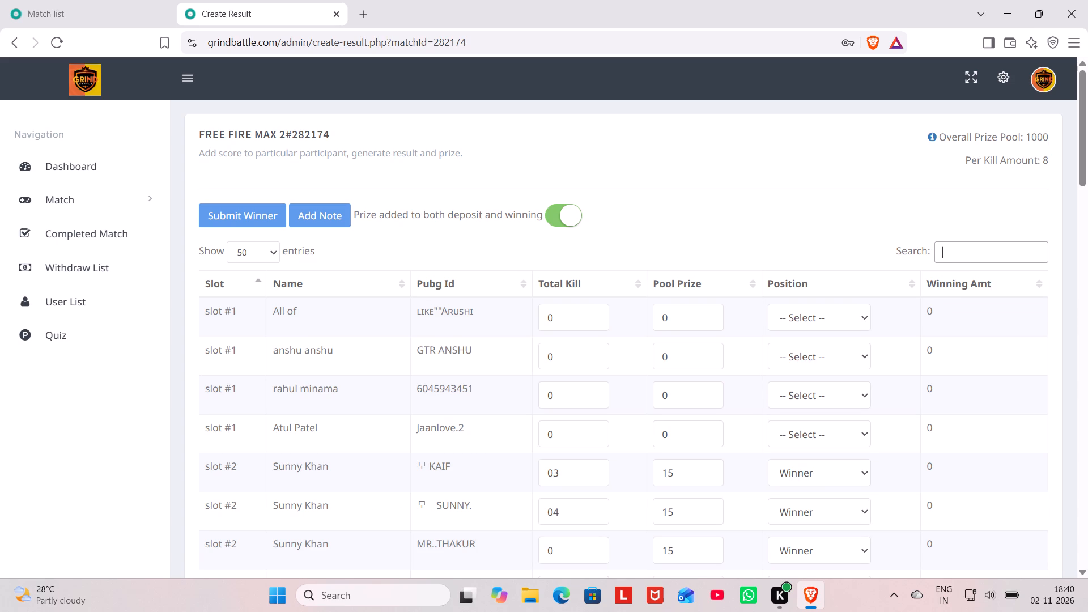
type("baw")
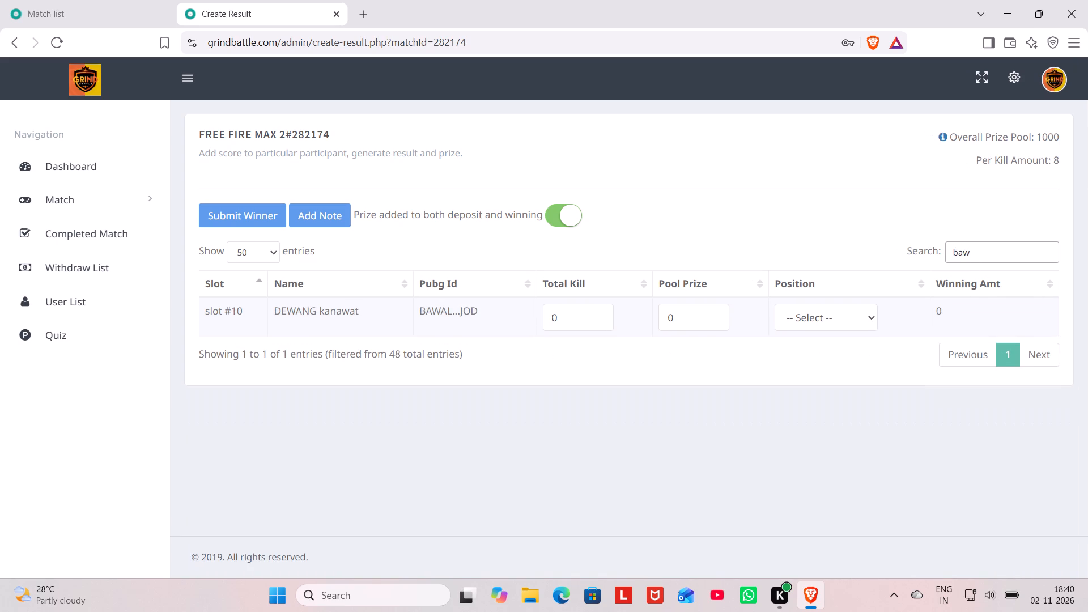
left_click(575, 323)
key("3")
key("Tab")
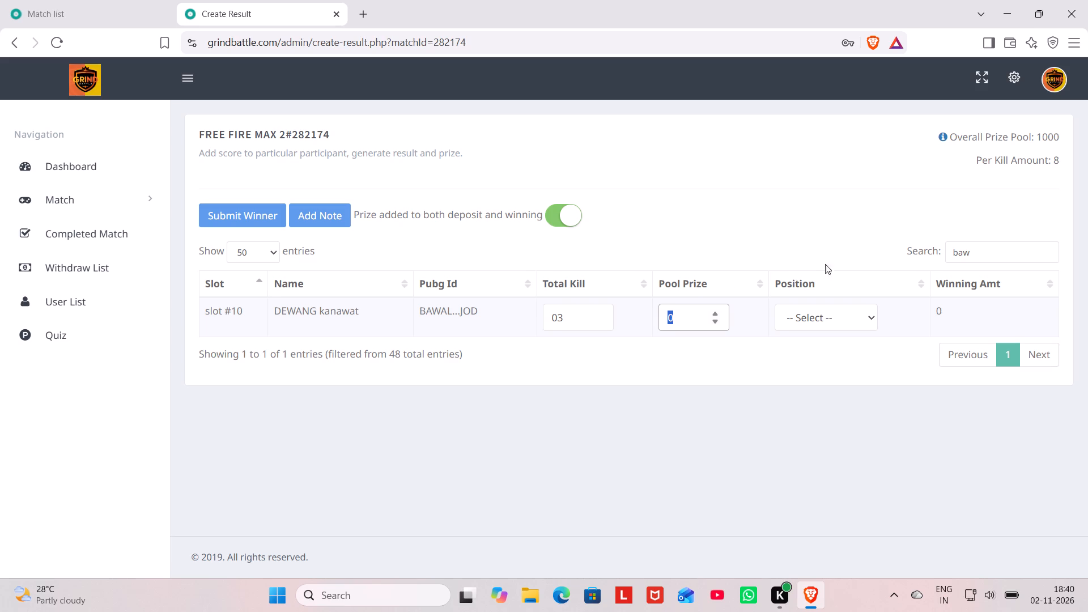
Search the participants for "pr" in place of the previous filter, and clear the search.
left_click(975, 249)
key("BackSpace")
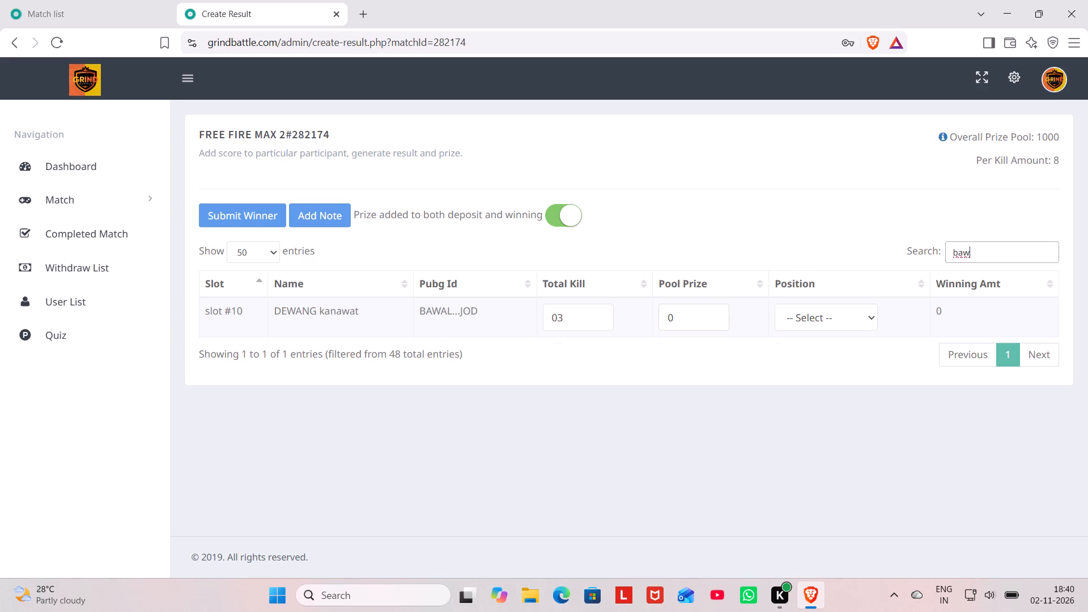
key("BackSpace")
key("BackSpace")
key("BackSpace")
key("BackSpace")
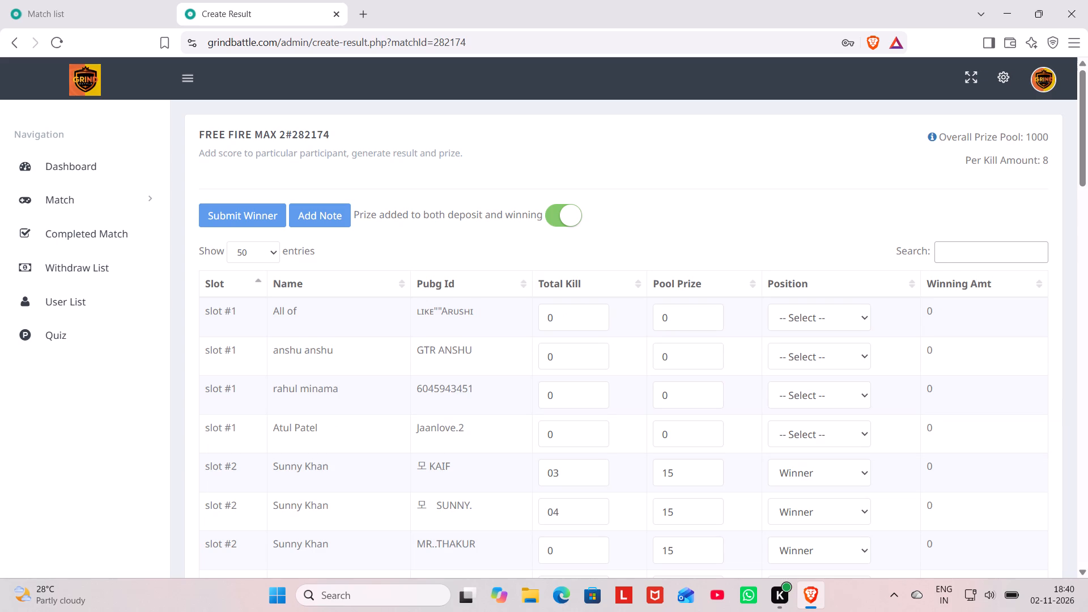
key("p")
key("r")
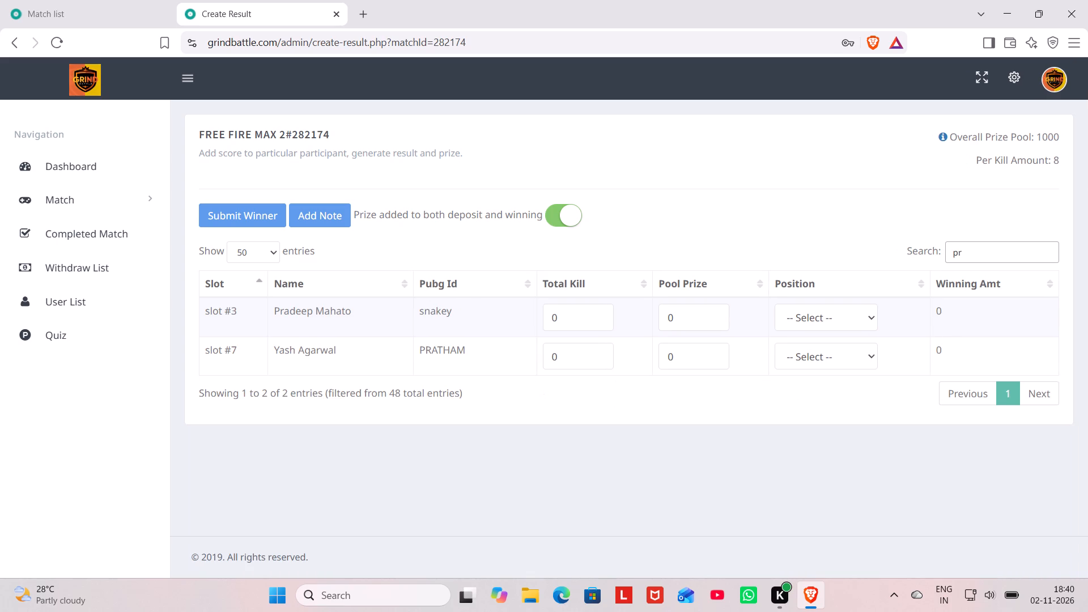
key("BackSpace")
key("BackSpace")
key("BackSpace")
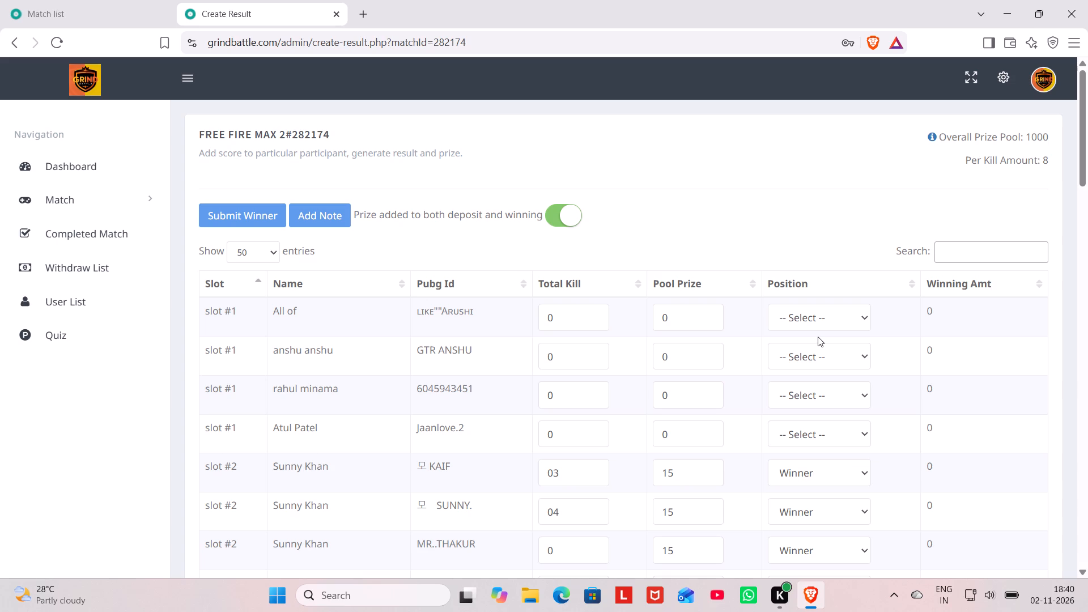
Record 4 kills for the slot #10 player PROFESSOR❓, the one with a single question mark after the name.
scroll(518, 488, "down", 3)
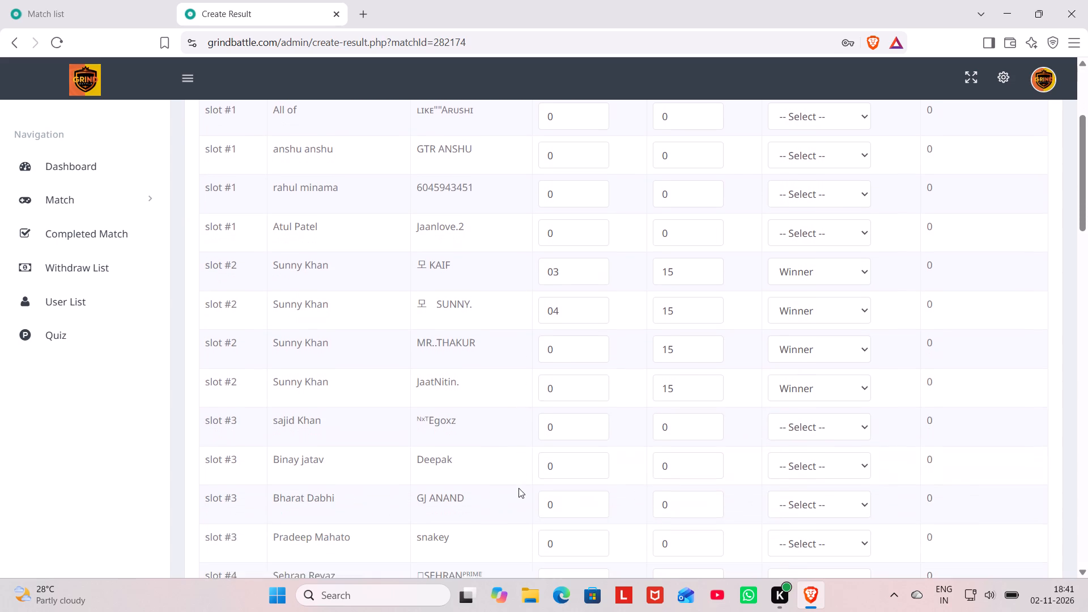
scroll(518, 488, "down", 4)
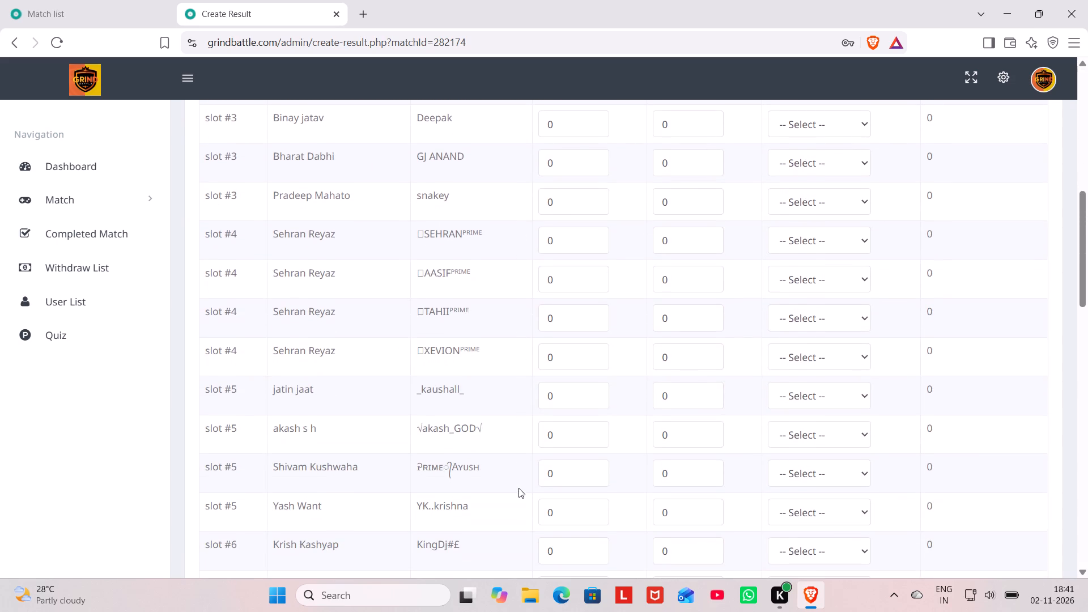
scroll(518, 488, "down", 4)
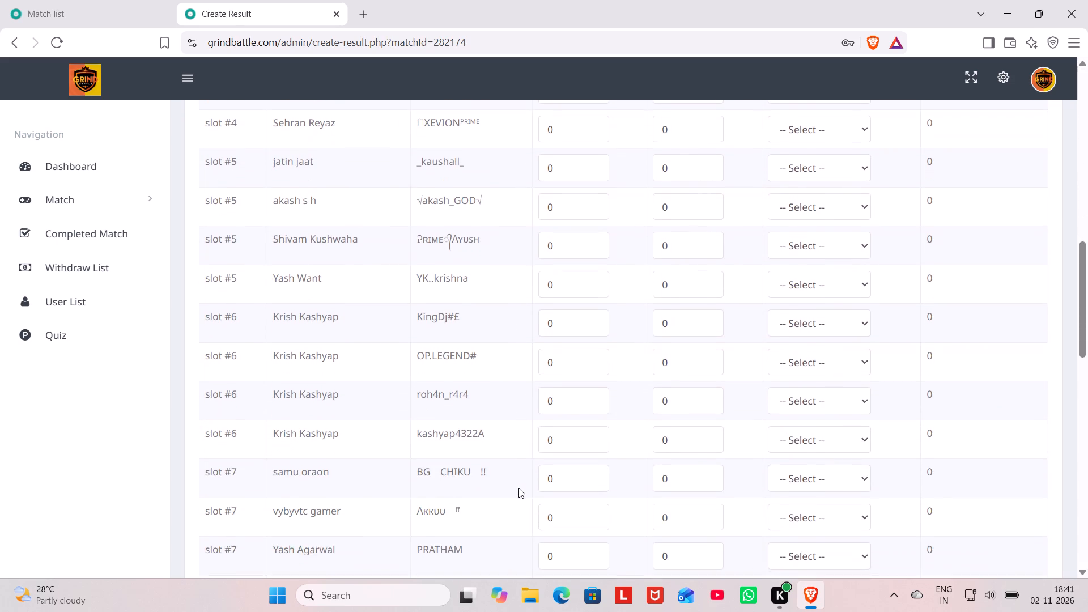
scroll(518, 488, "down", 5)
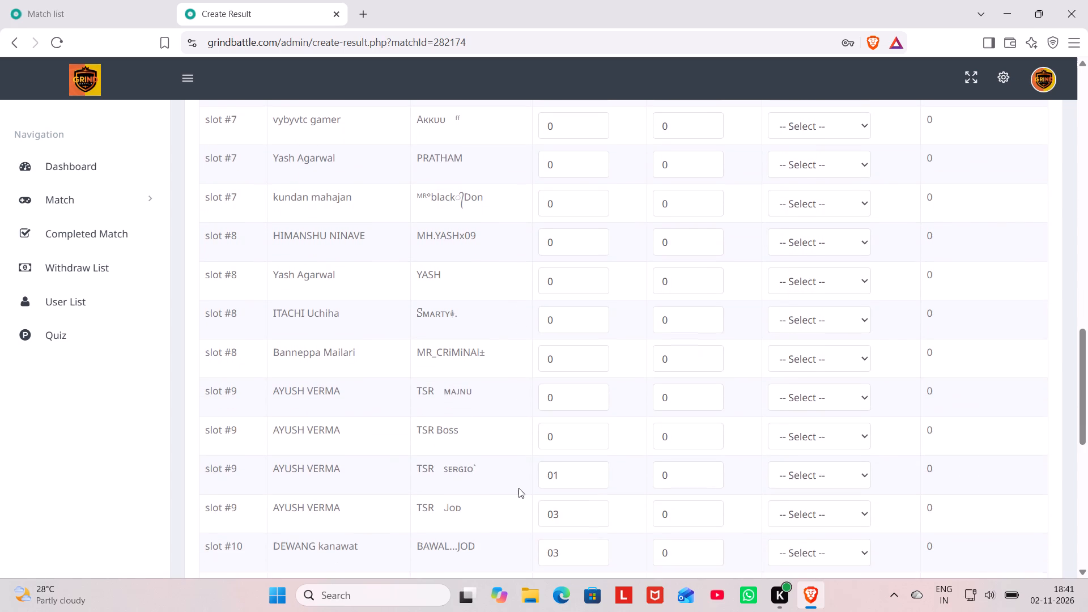
scroll(518, 488, "down", 4)
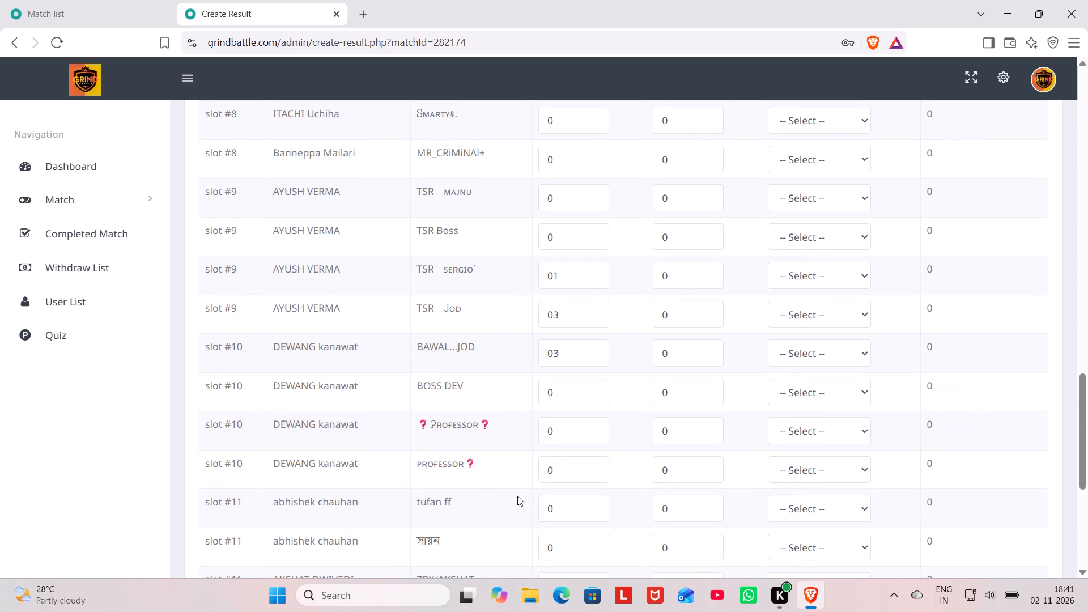
left_click(585, 467)
key("4")
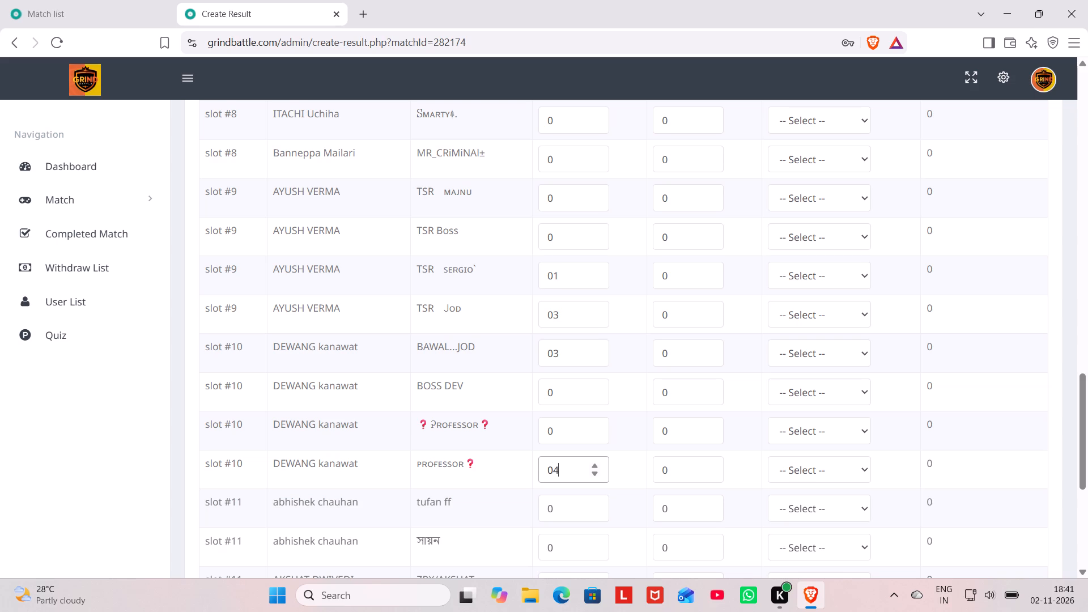
key("Tab")
left_click(475, 446)
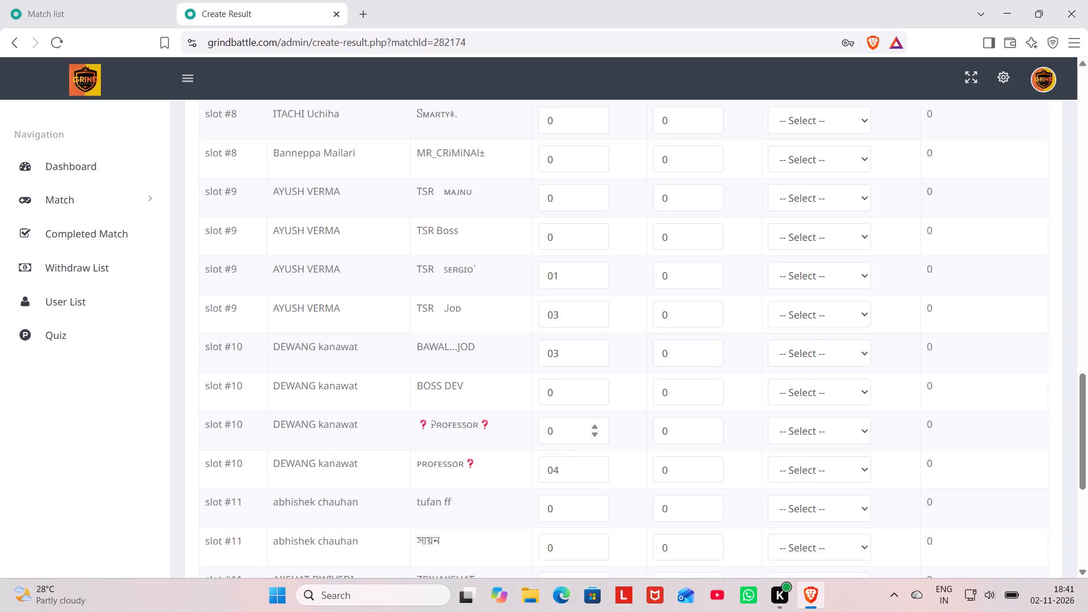
Record 3 kills for SEHRAN PRIME and 2 kills for XEVION PRIME in slot #4.
scroll(459, 404, "down", 5)
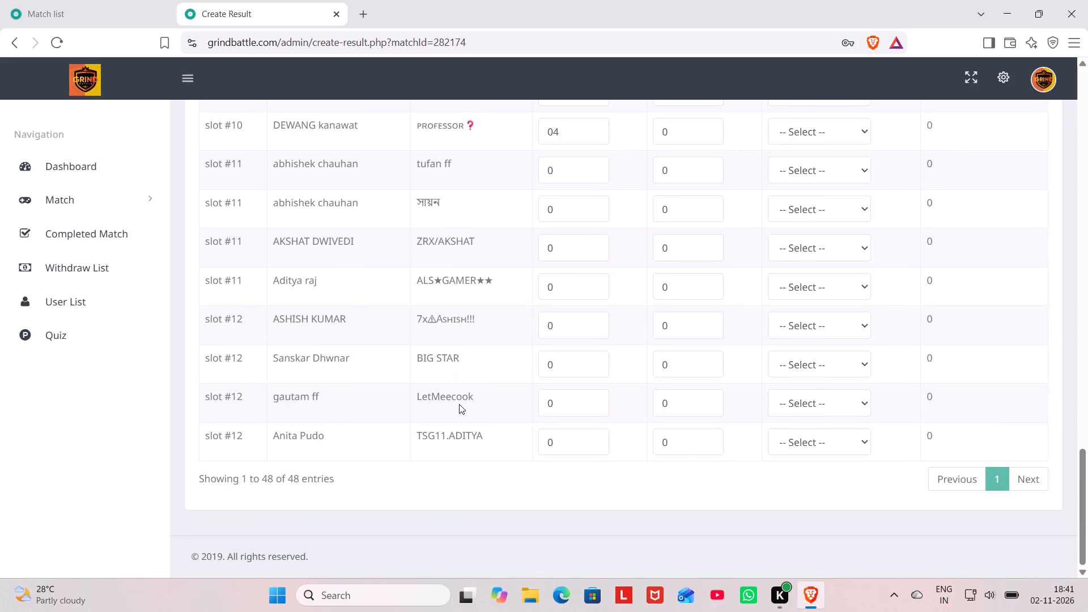
scroll(459, 404, "up", 6)
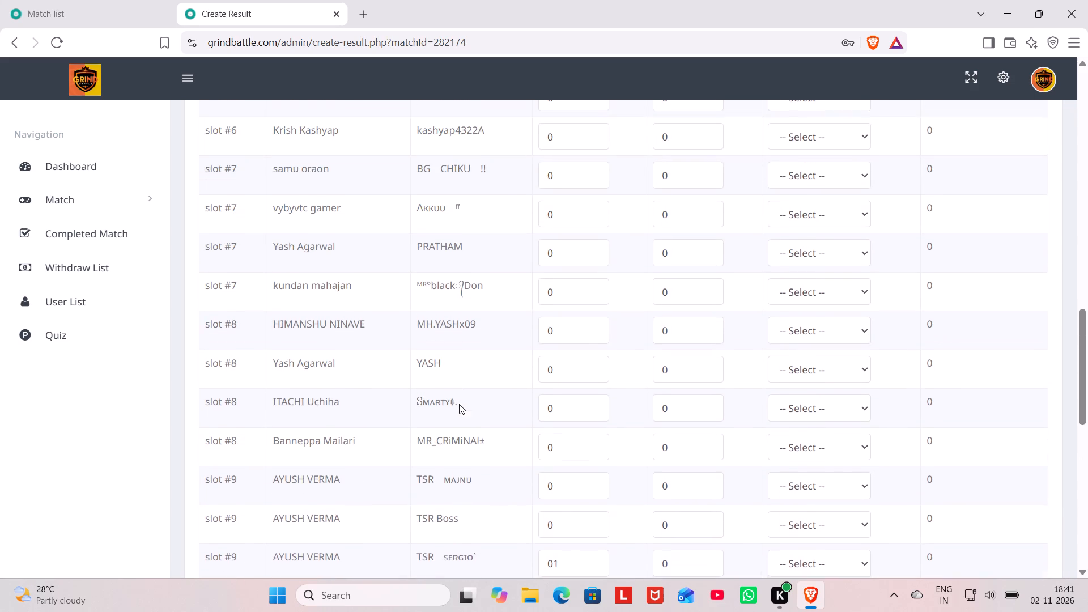
scroll(459, 404, "up", 7)
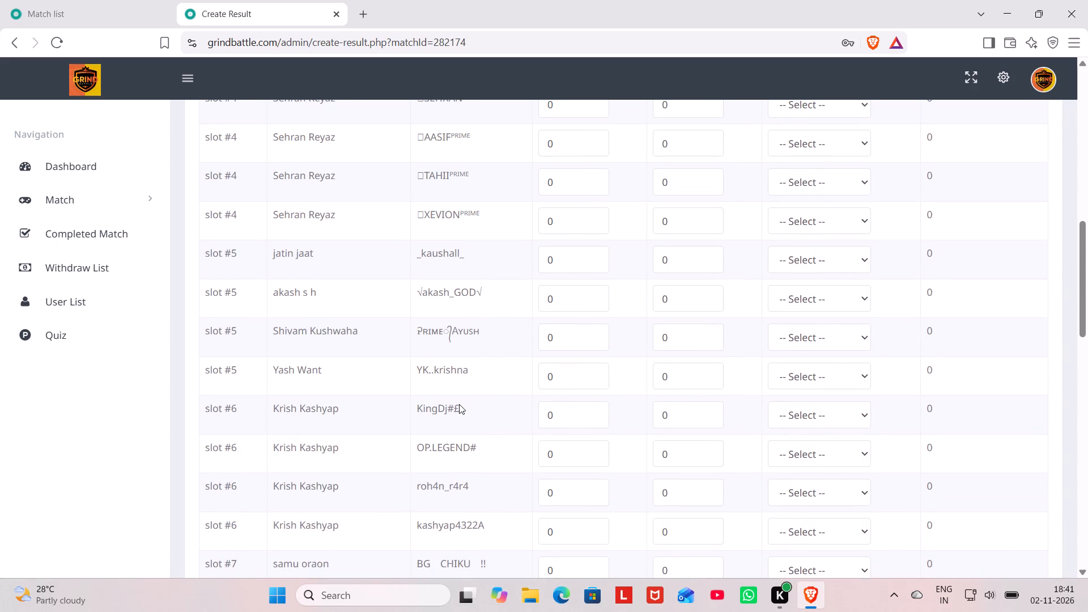
scroll(459, 404, "up", 3)
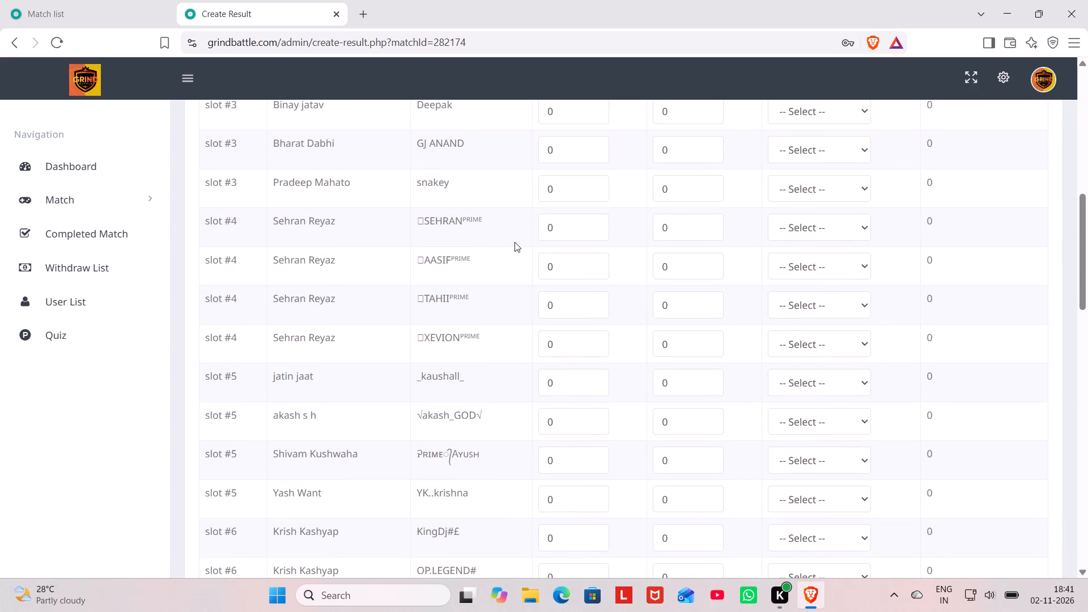
left_click(568, 234)
key("3")
key("Tab")
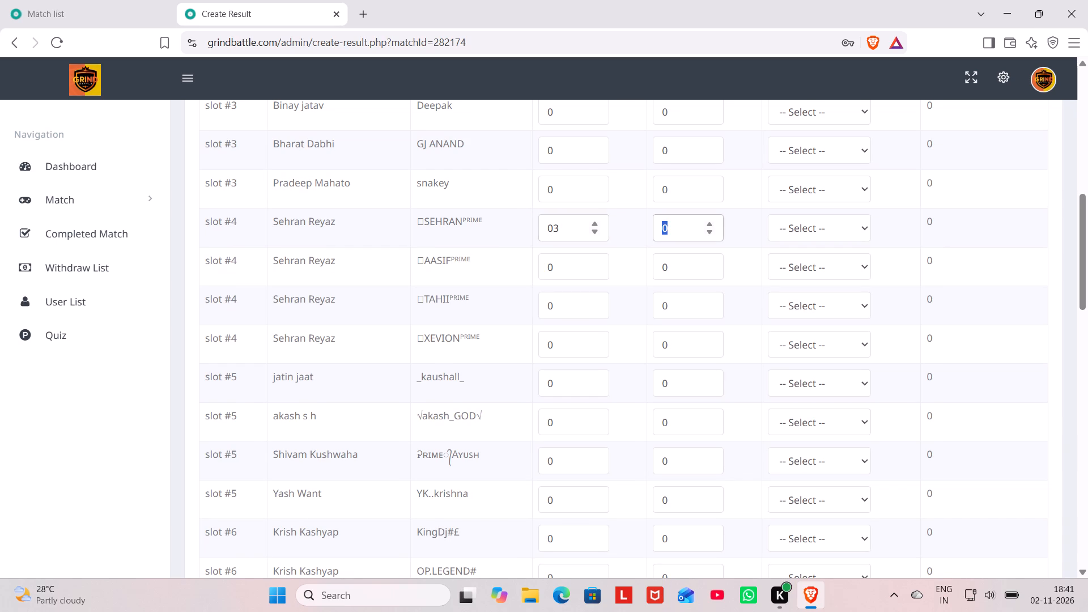
left_click(549, 350)
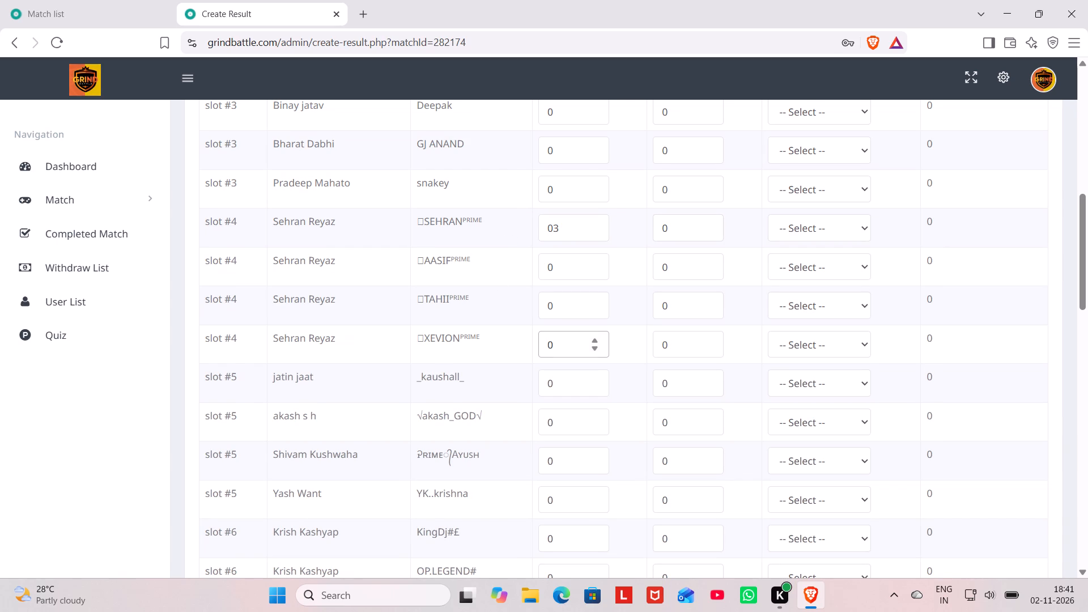
key("Right")
key("2")
key("Tab")
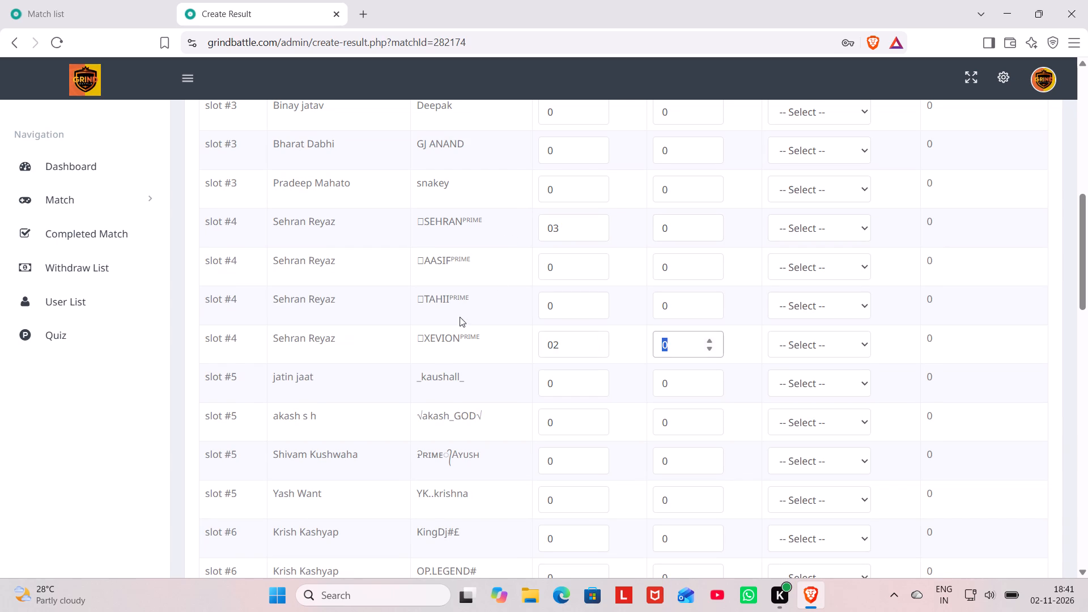
left_click(459, 317)
scroll(504, 399, "up", 2)
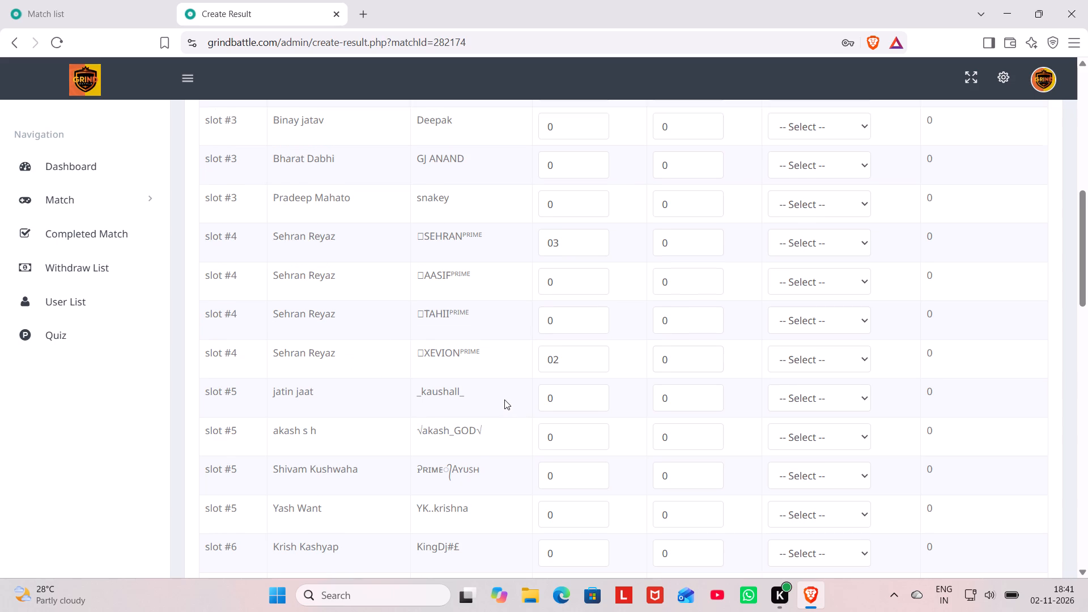
scroll(504, 399, "up", 4)
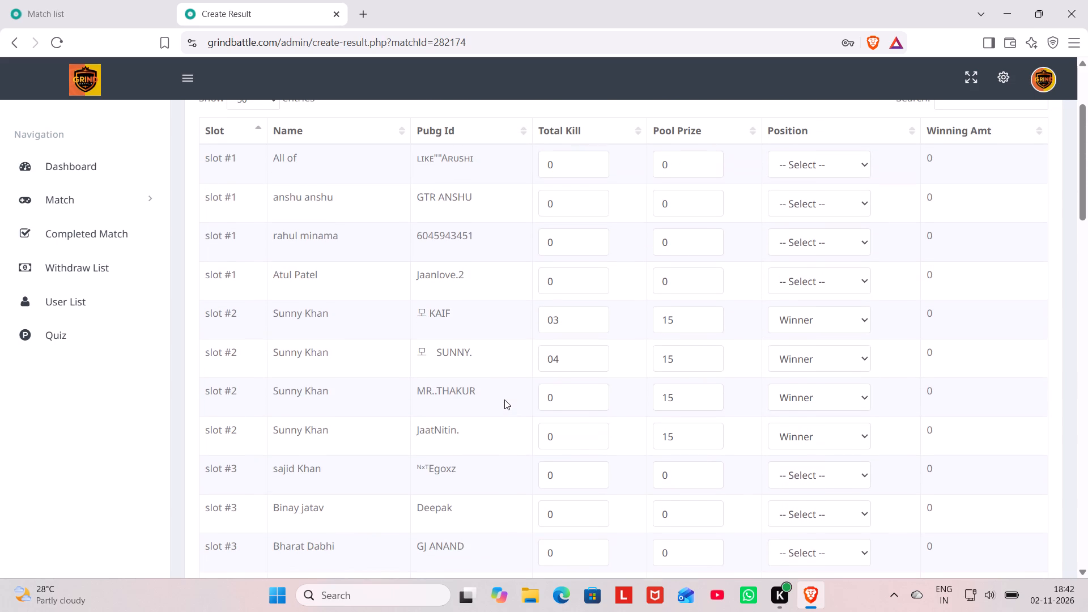
scroll(504, 399, "up", 1)
left_click(986, 159)
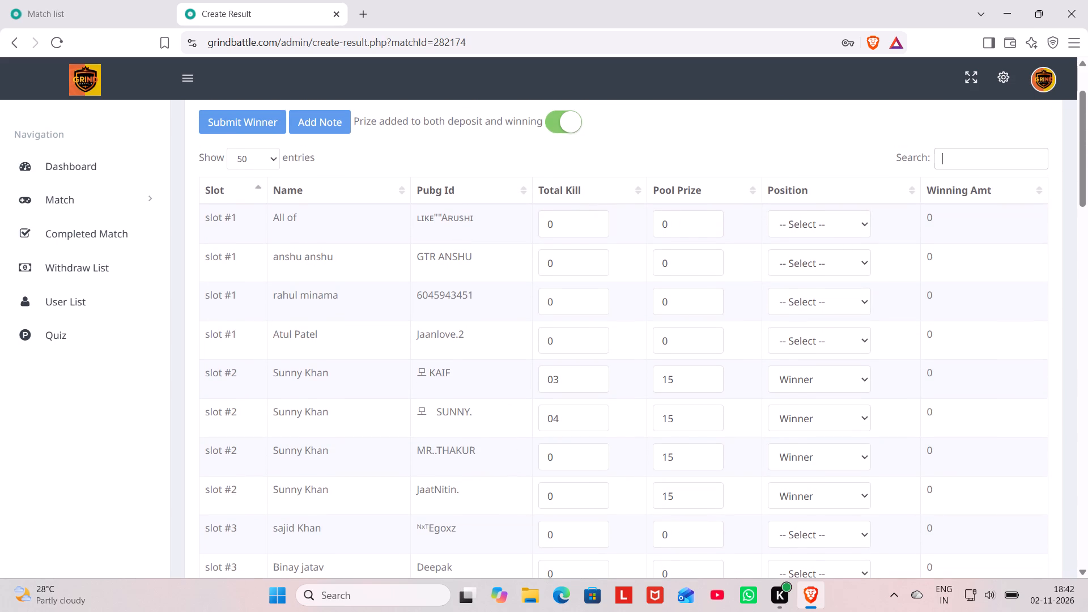
type("ya")
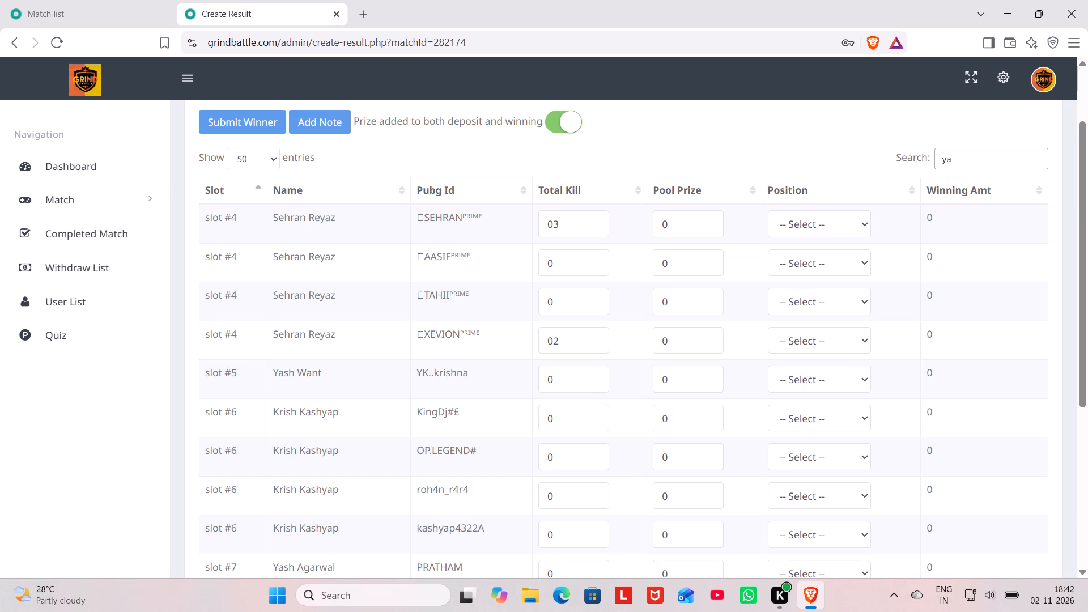
key("s")
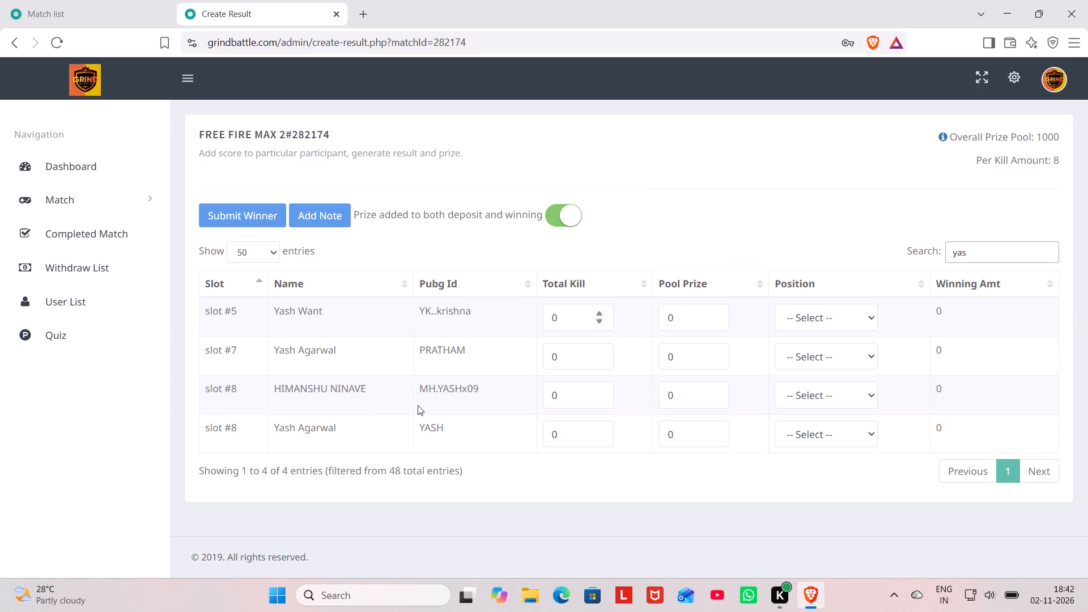
left_click(578, 401)
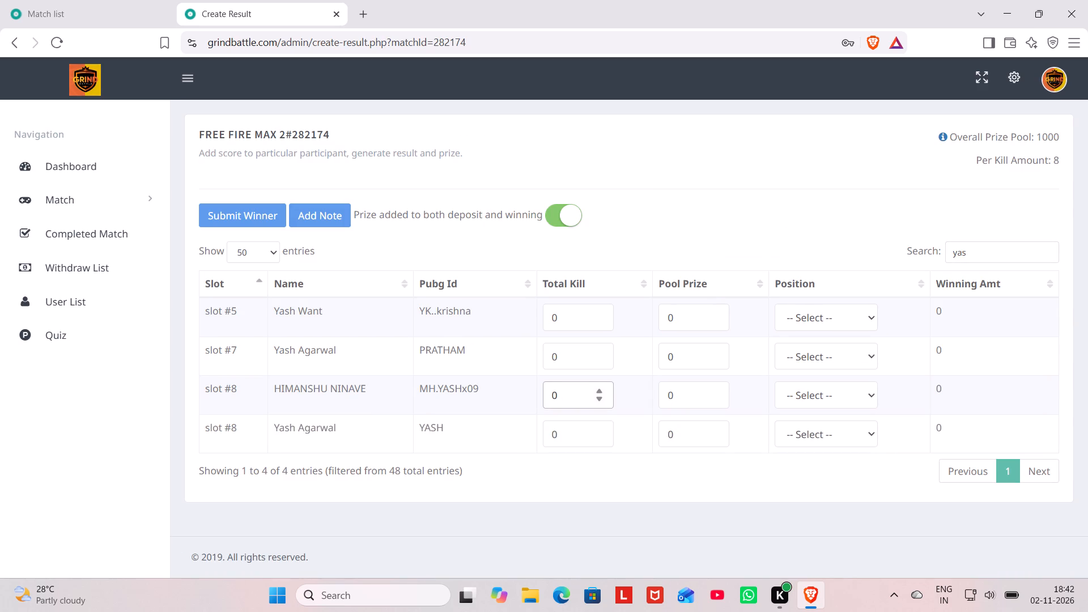
key("3")
key("Tab")
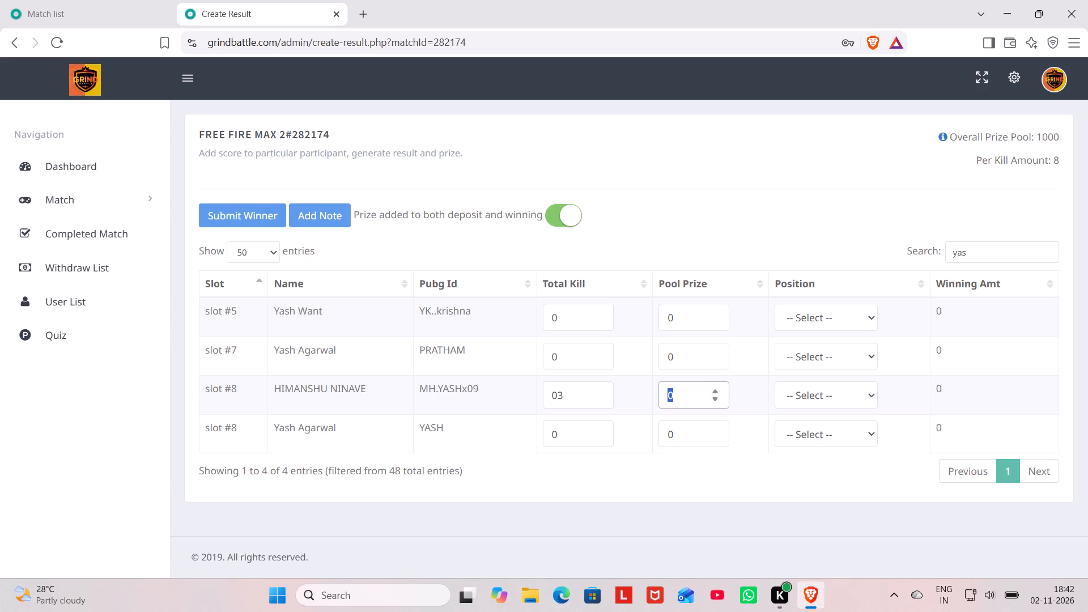
Search the participants for "sm" in place of the previous filter, and clear the search.
left_click(993, 257)
key("BackSpace")
key("BackSpace")
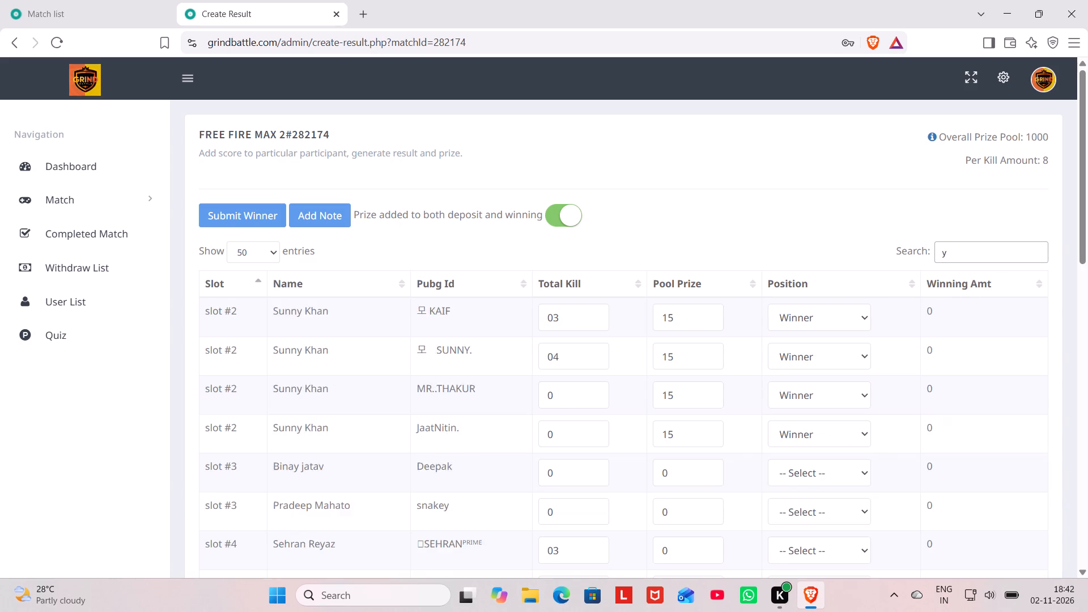
key("BackSpace")
type("sm")
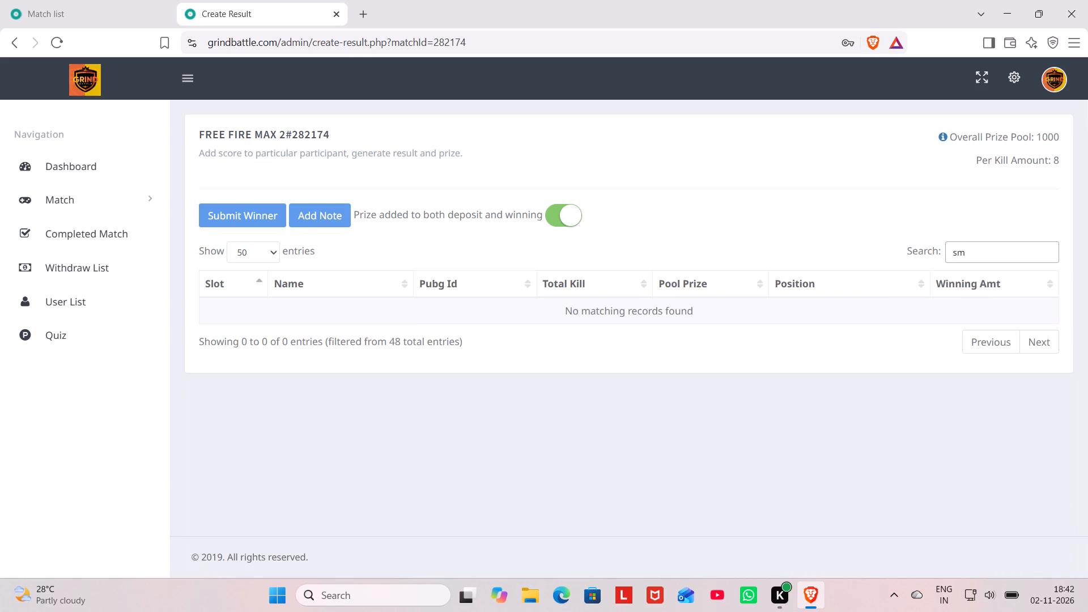
key("BackSpace")
key("BackSpace")
left_click(848, 217)
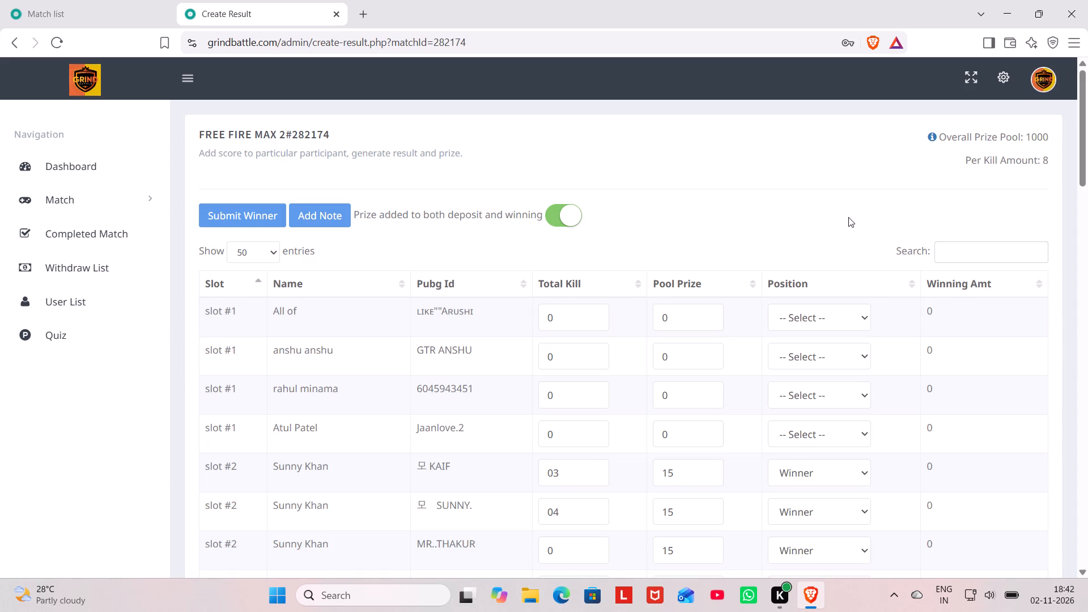
Record 4 kills for slot #8 player SMARTY in the full participant list.
scroll(551, 475, "down", 5)
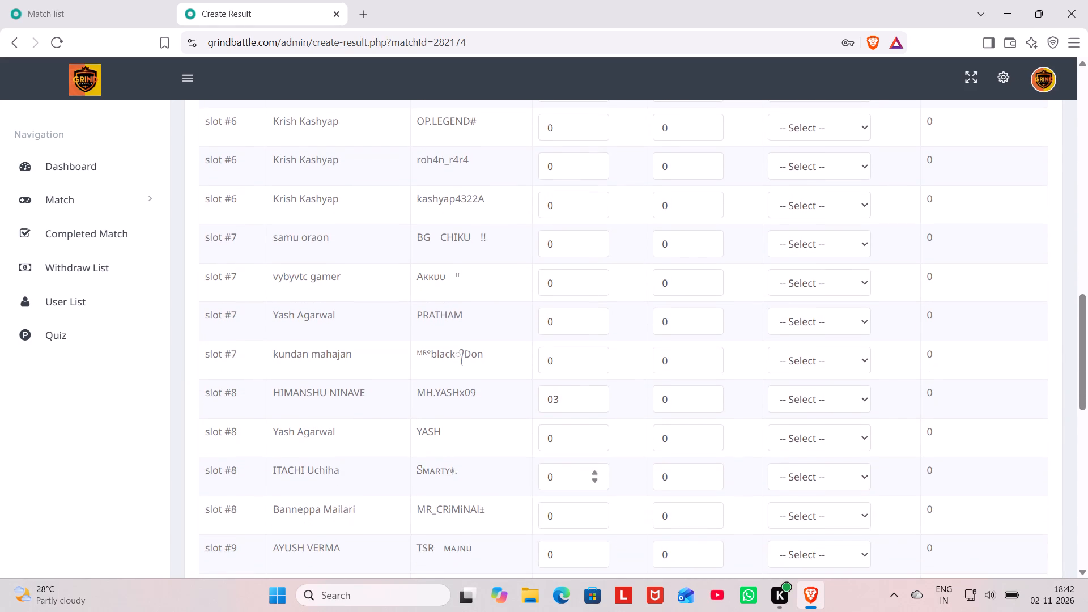
left_click(561, 471)
key("4")
key("Tab")
left_click(399, 507)
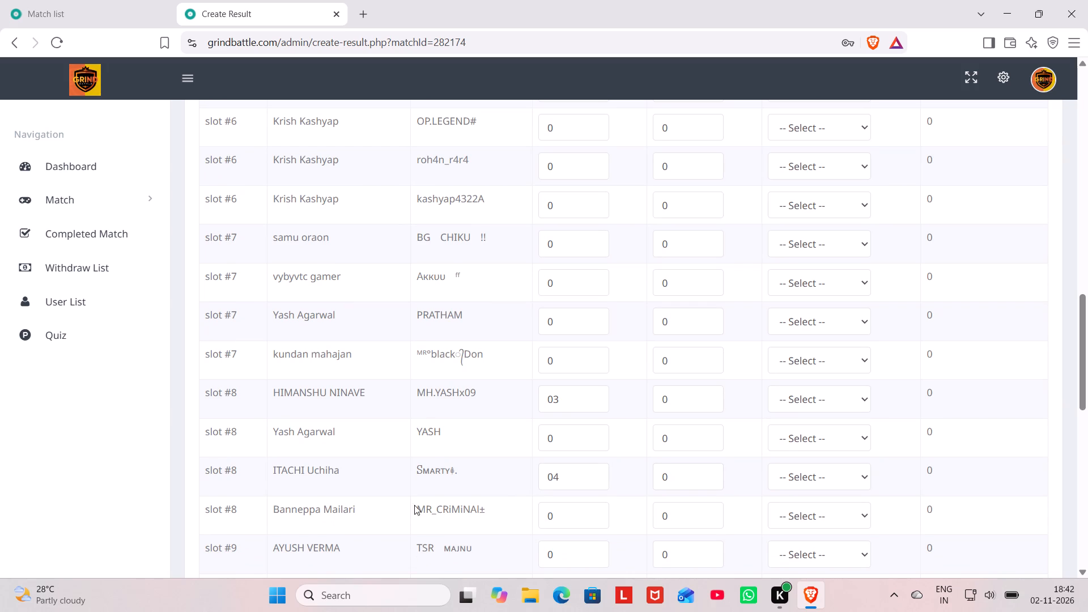
scroll(504, 496, "down", 1)
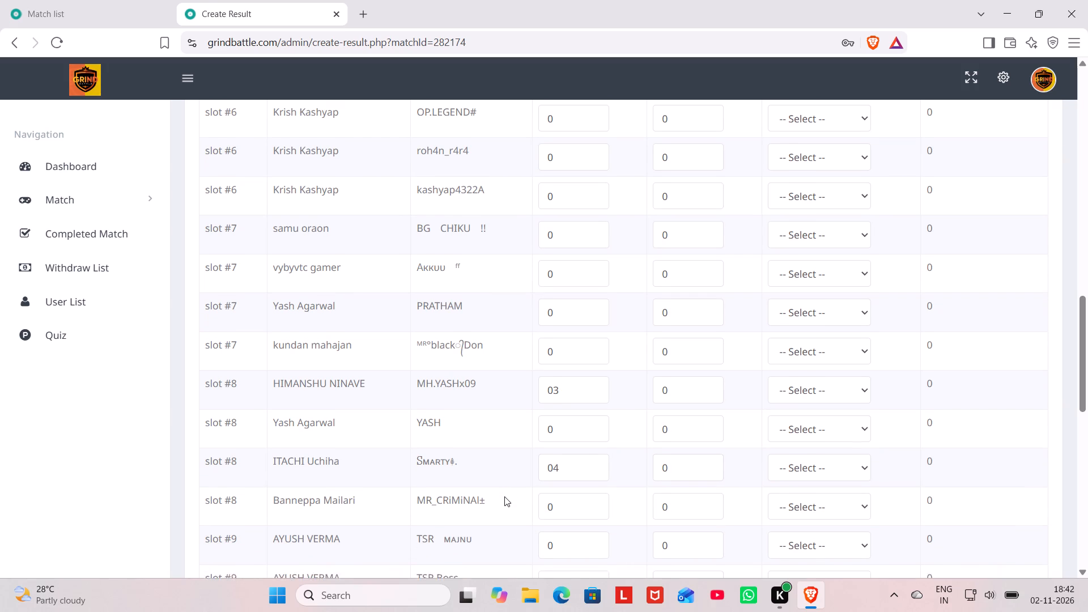
scroll(504, 496, "down", 4)
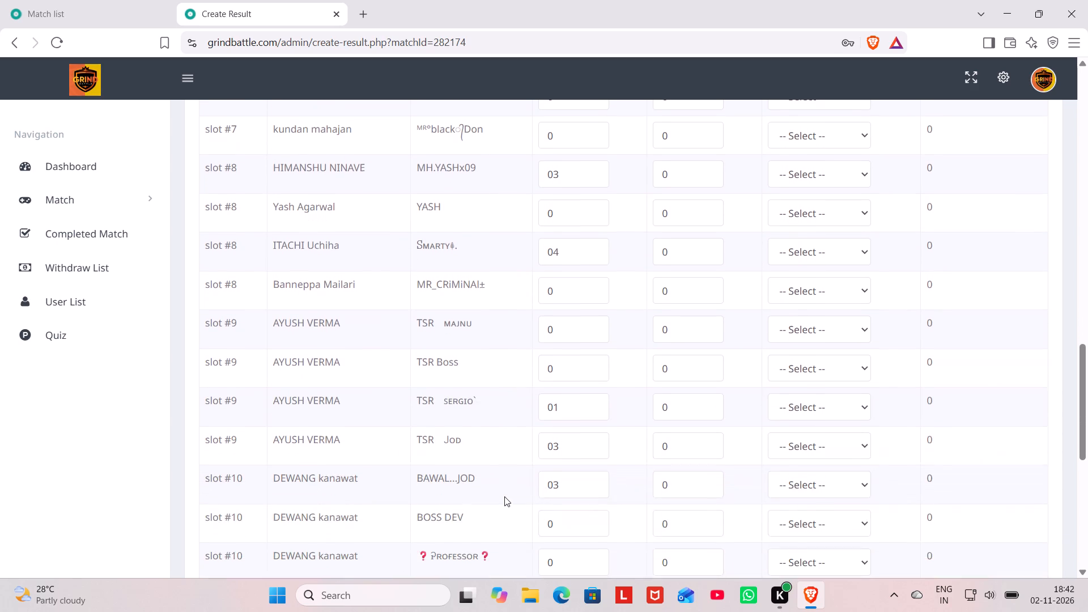
scroll(504, 496, "down", 4)
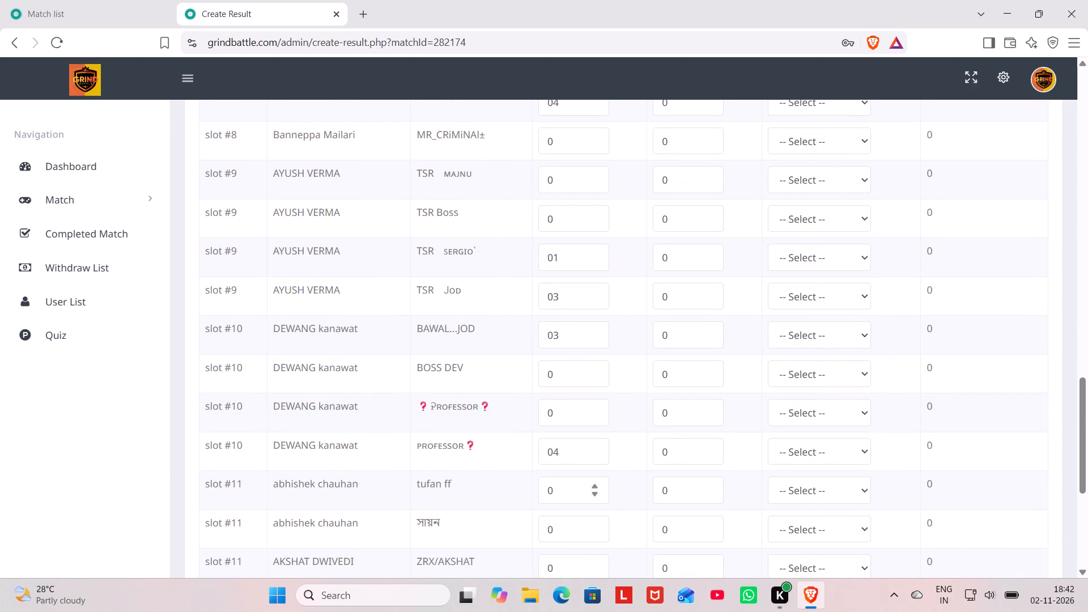
left_click(568, 493)
key("4")
key("Tab")
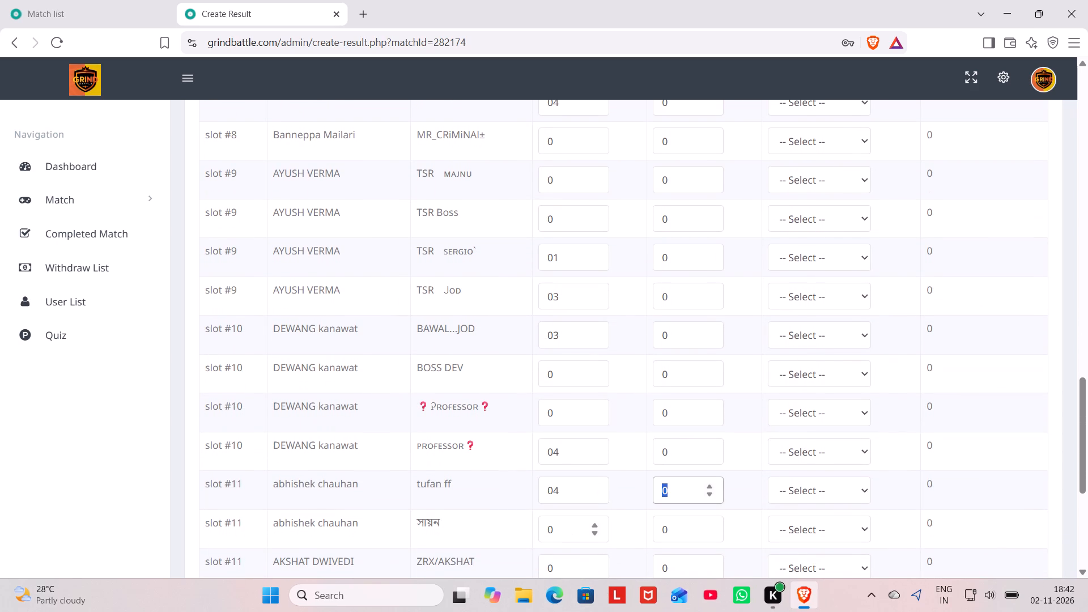
left_click(566, 530)
key("1")
key("Tab")
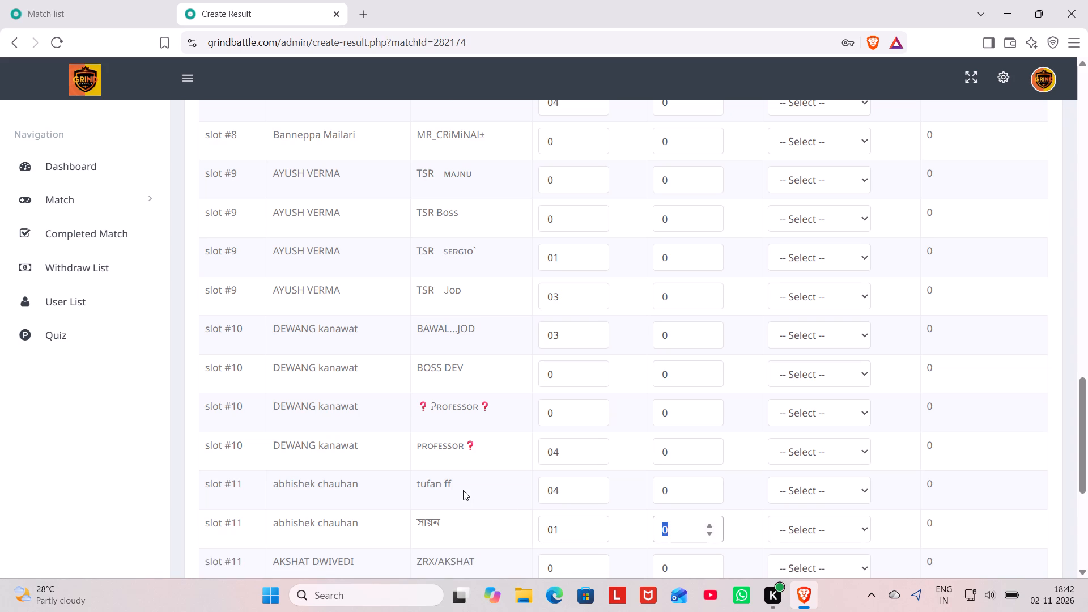
left_click(463, 490)
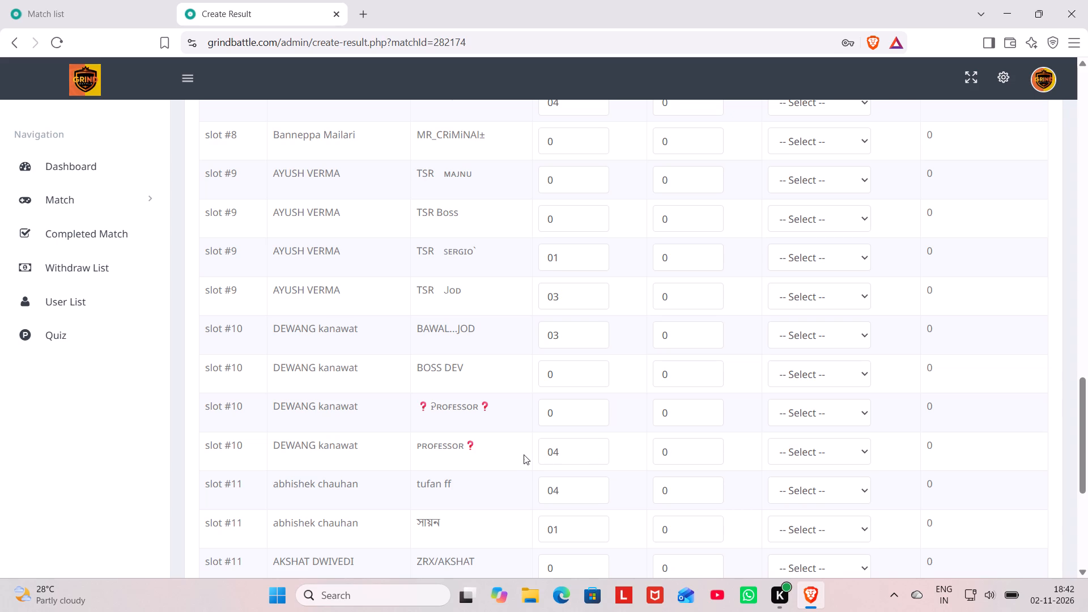
scroll(501, 485, "down", 3)
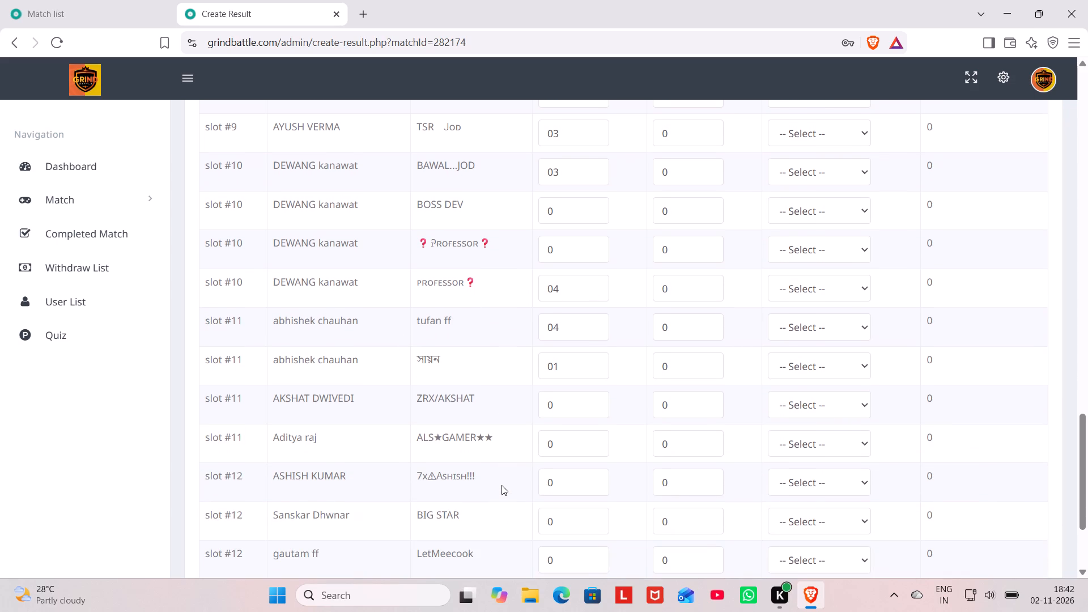
left_click(573, 452)
key("1")
key("Tab")
left_click(477, 479)
scroll(477, 479, "down", 2)
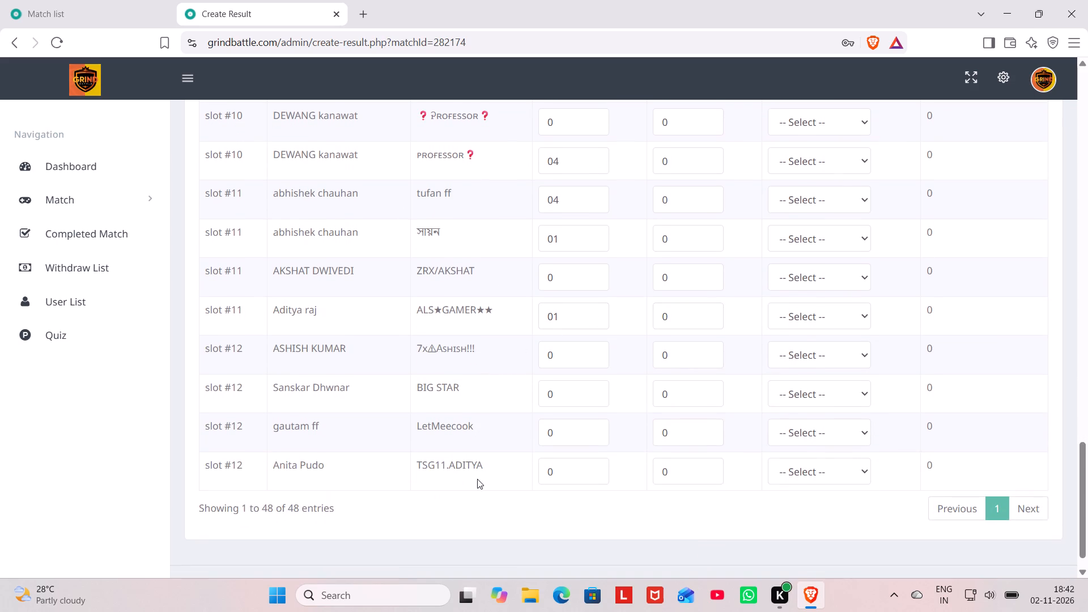
scroll(477, 479, "up", 2)
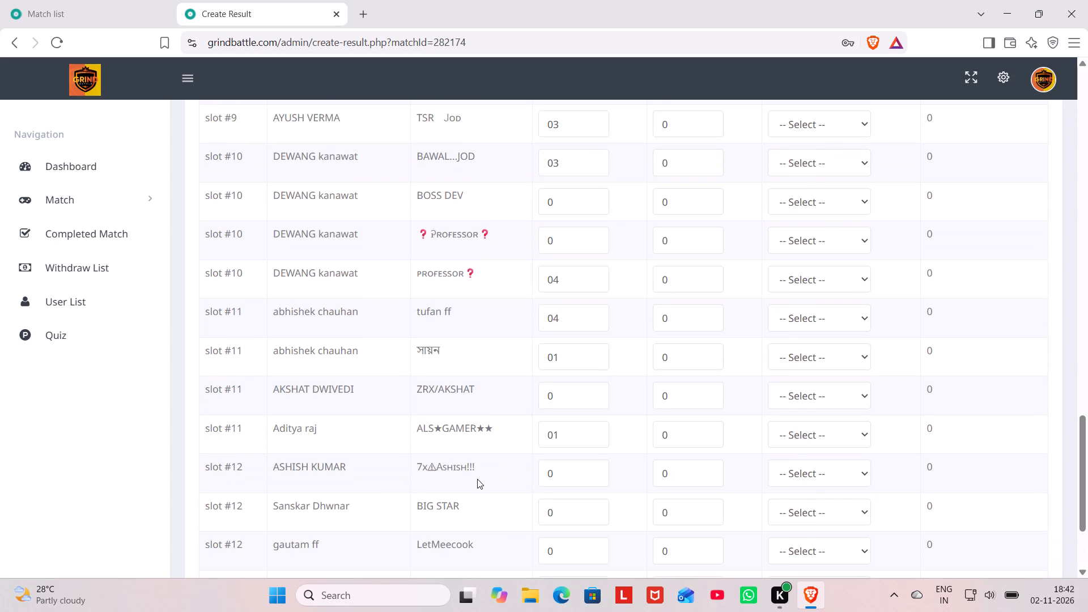
scroll(477, 479, "up", 1)
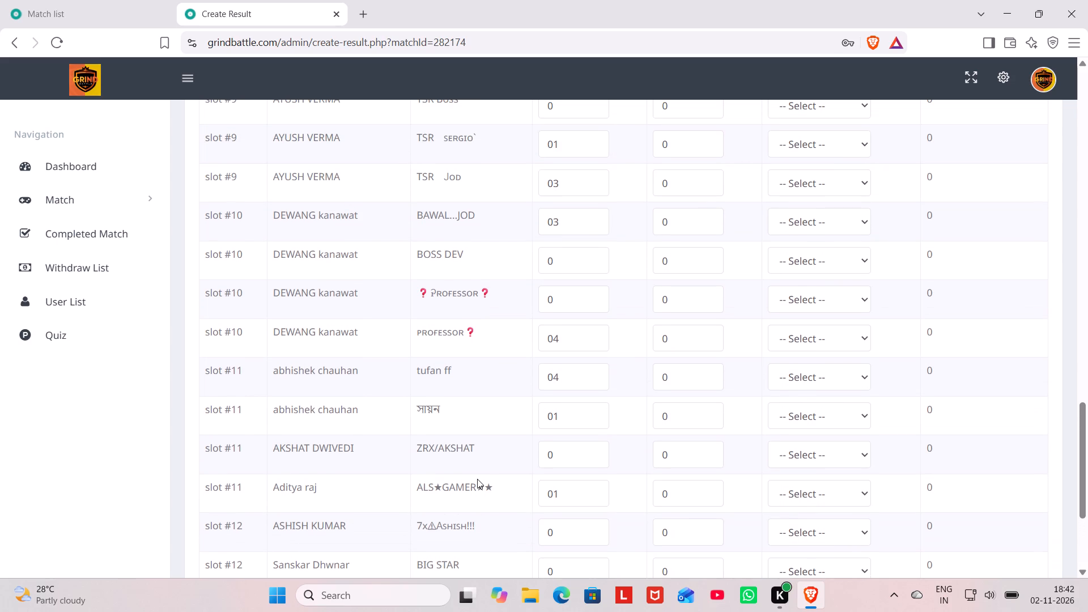
scroll(507, 307, "up", 1)
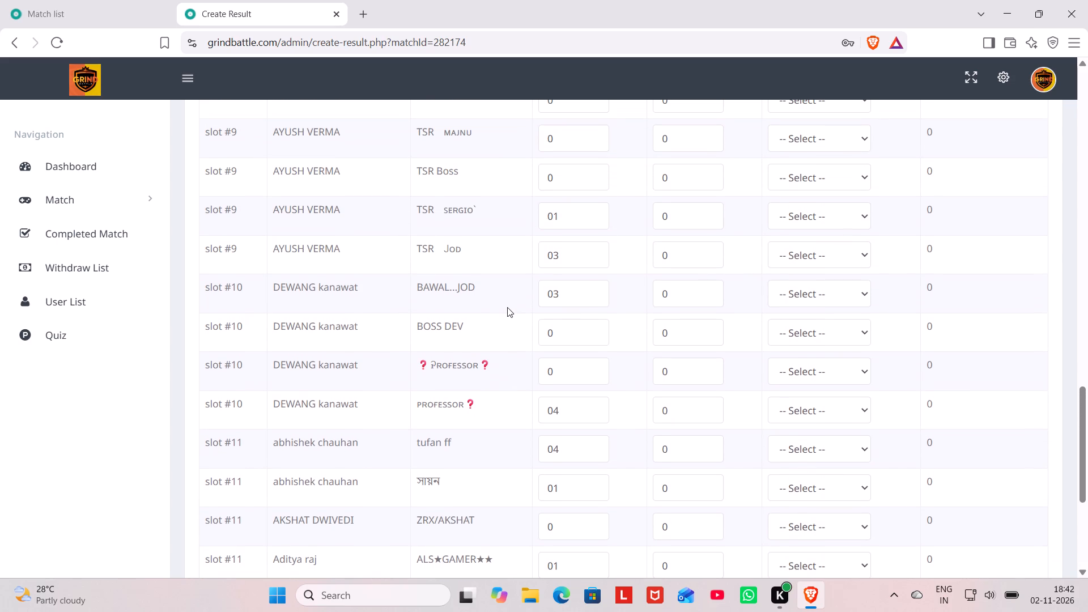
scroll(507, 307, "up", 3)
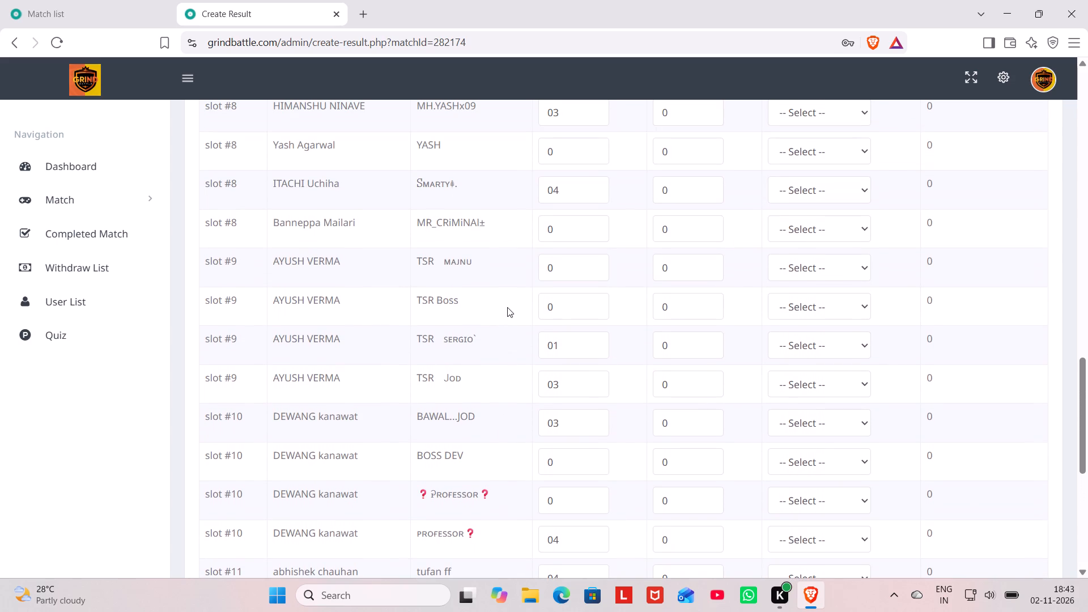
left_click(572, 235)
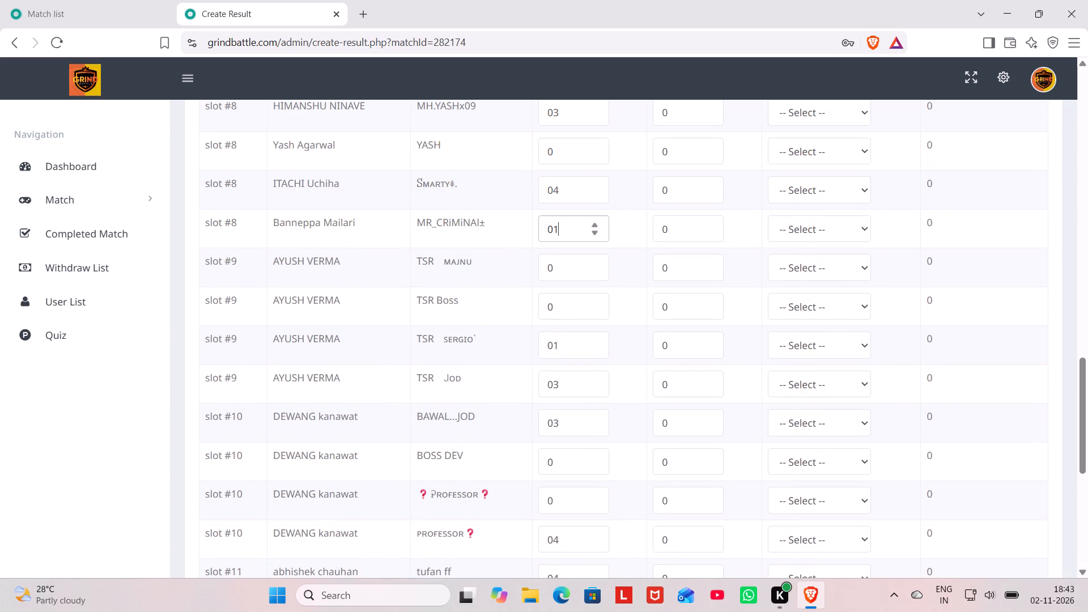
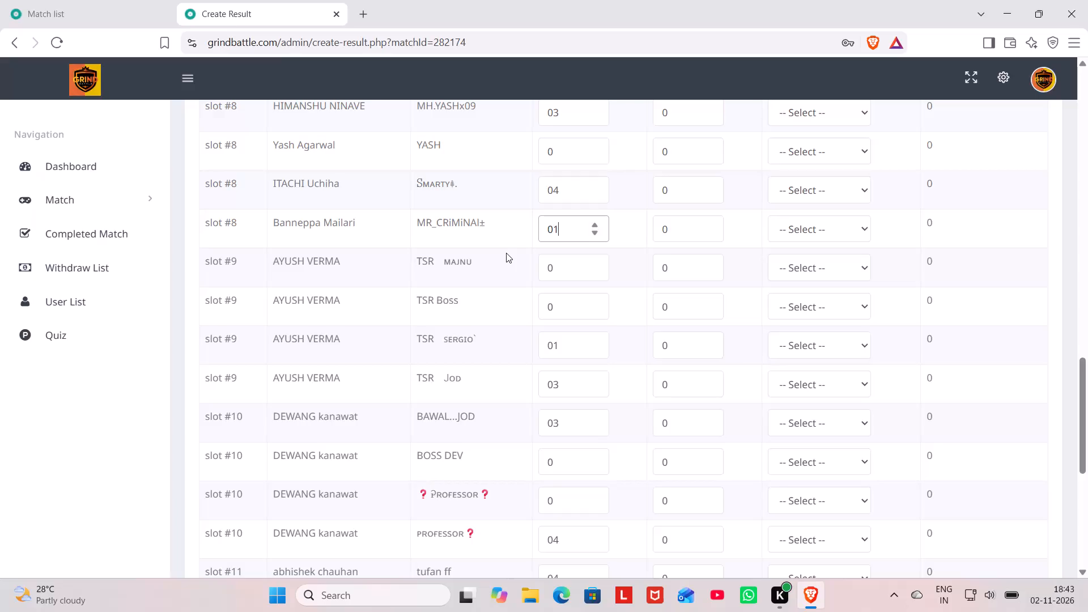
Record 1 kill for slot #8 player YASH in the participant list.
scroll(492, 225, "up", 2)
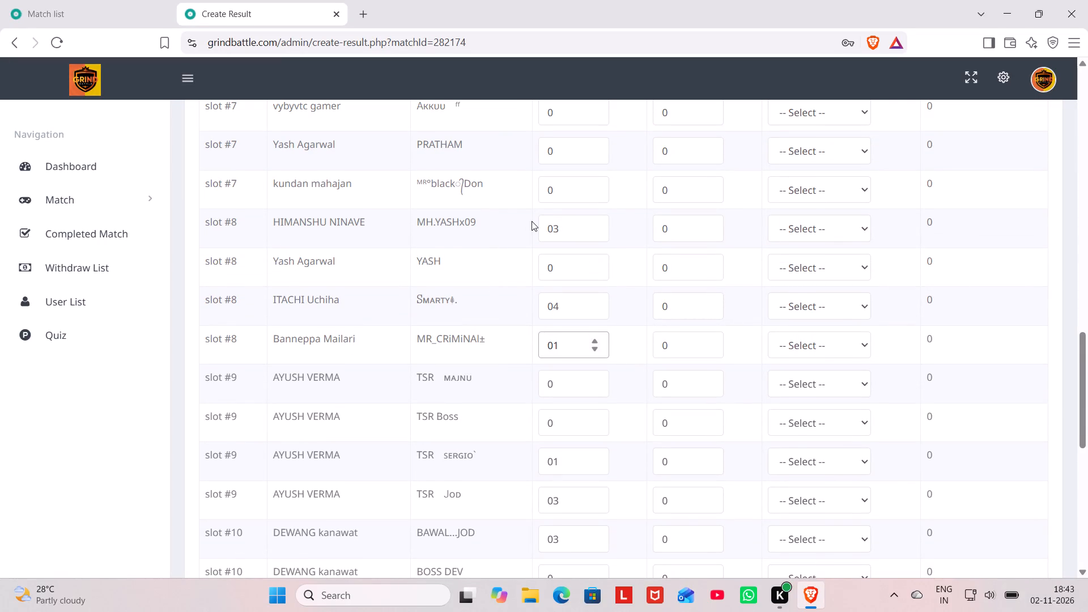
scroll(532, 221, "up", 3)
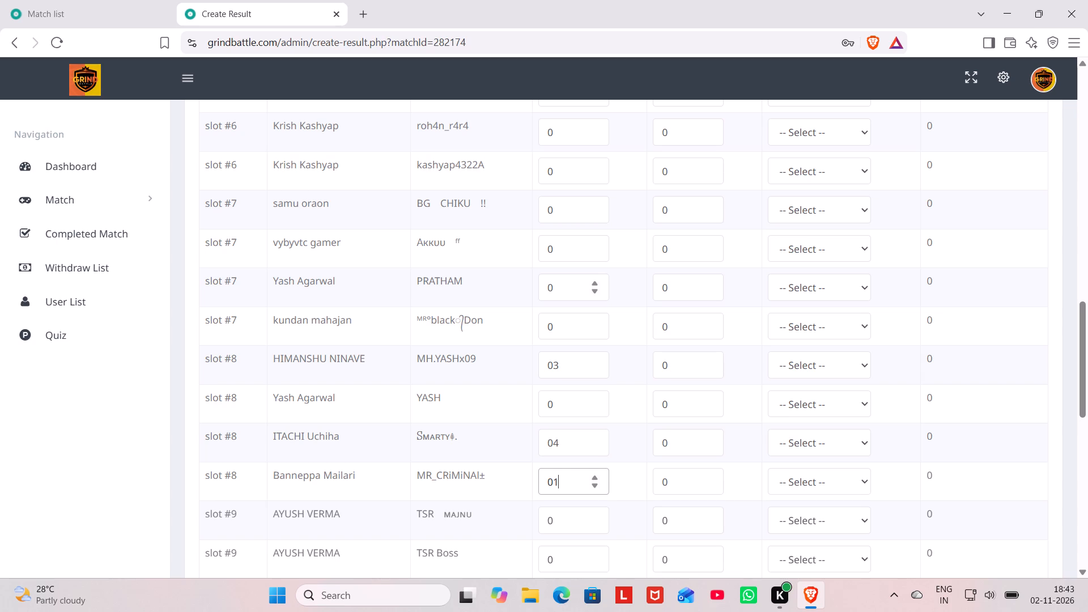
scroll(497, 337, "down", 1)
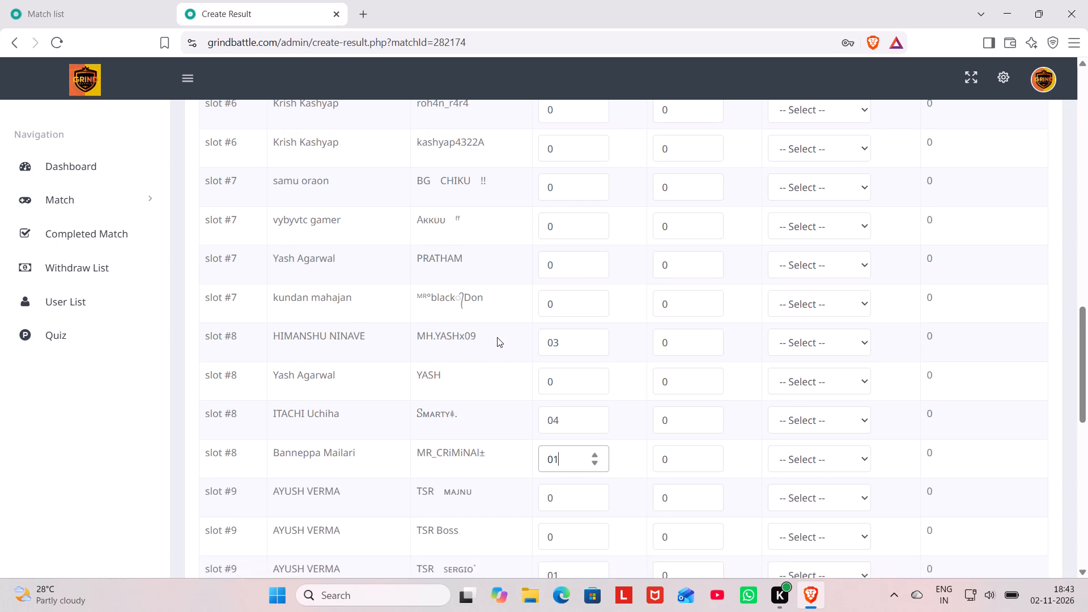
scroll(497, 337, "down", 1)
scroll(509, 481, "down", 2)
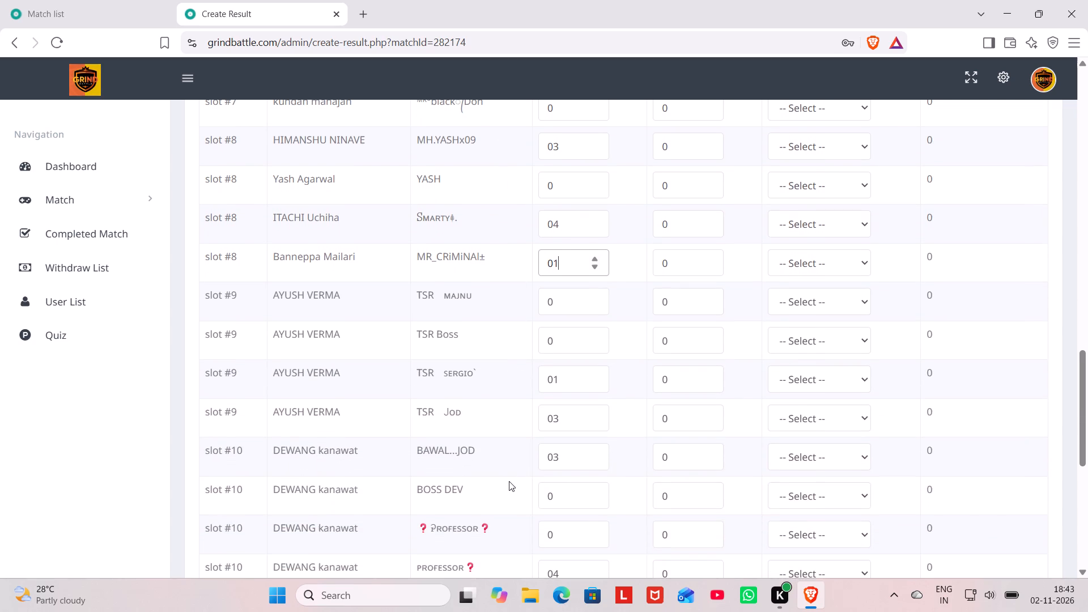
scroll(509, 481, "up", 3)
left_click(588, 334)
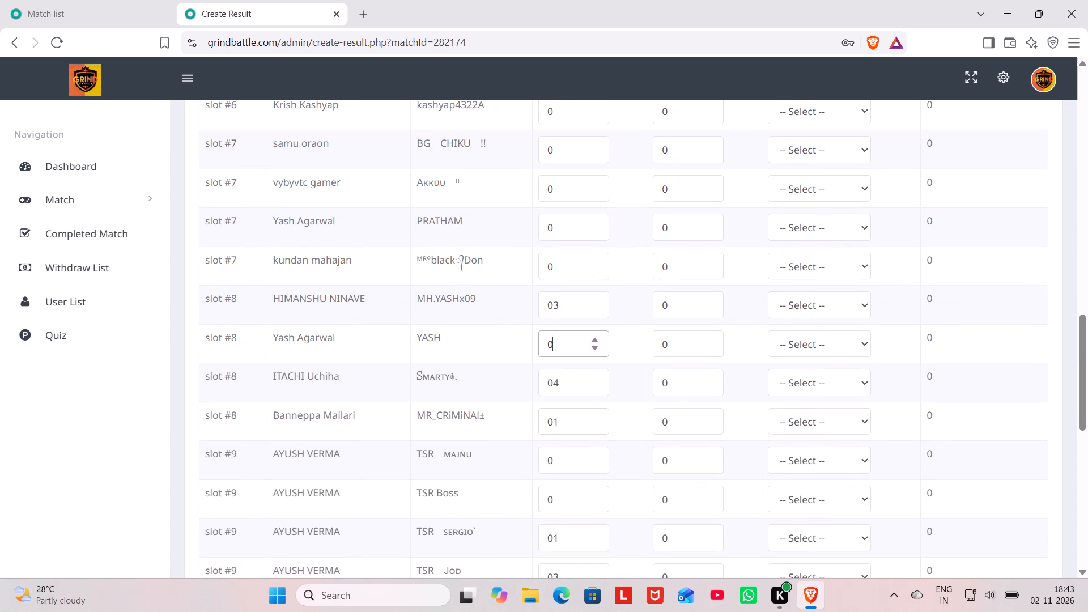
key("1")
left_click(502, 386)
scroll(502, 386, "up", 5)
left_click(568, 274)
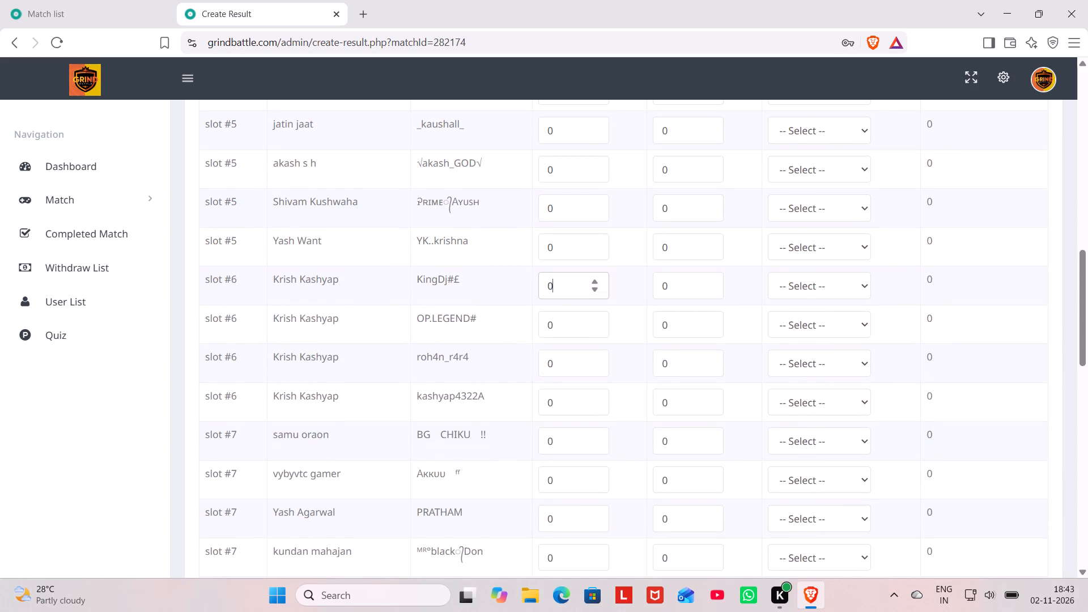
key("1")
key("Tab")
left_click(473, 331)
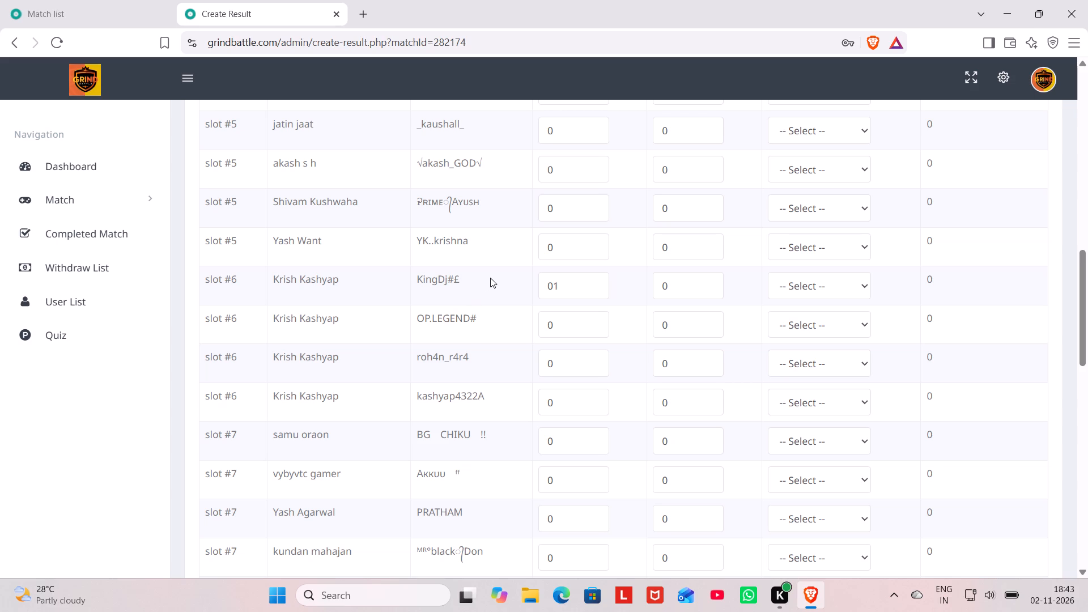
scroll(494, 275, "down", 3)
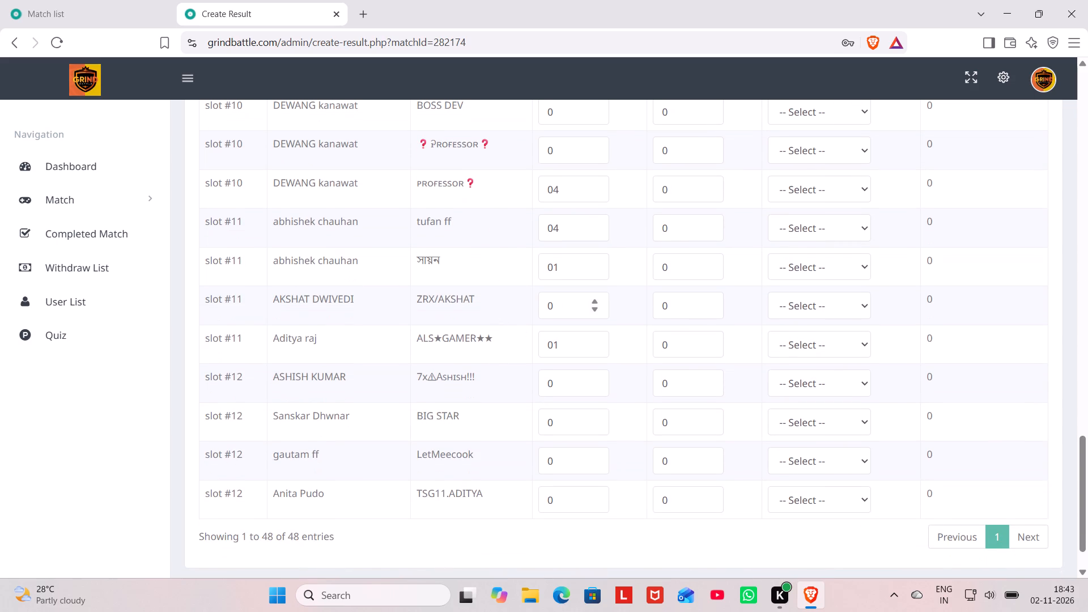
left_click(571, 306)
key("1")
key("Tab")
left_click(435, 306)
Submit the winners and recorded scores for Free Fire Max match 282174.
scroll(524, 291, "up", 9)
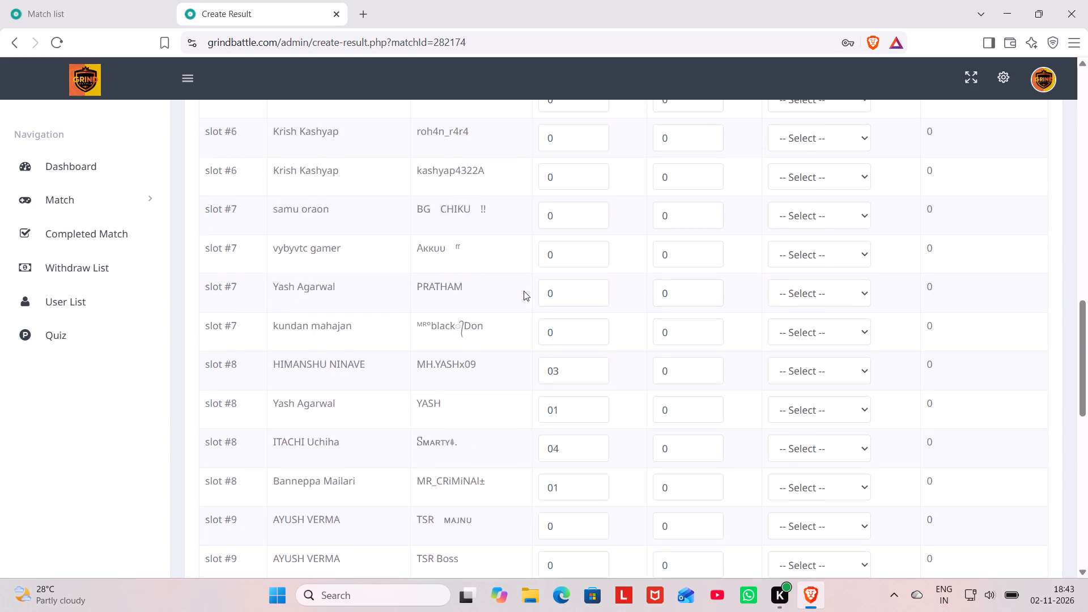
left_click(266, 216)
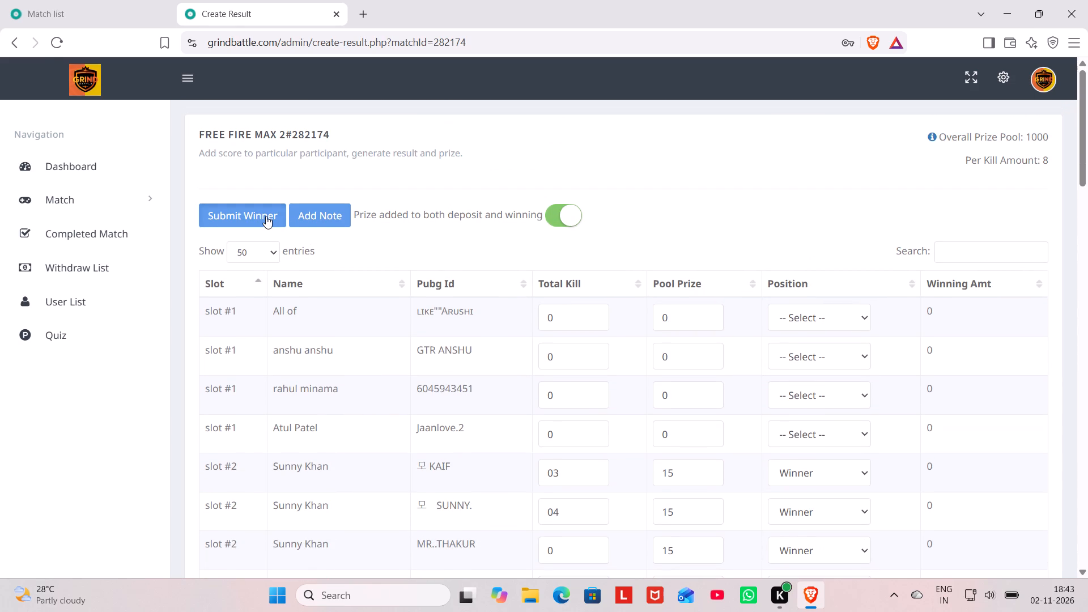
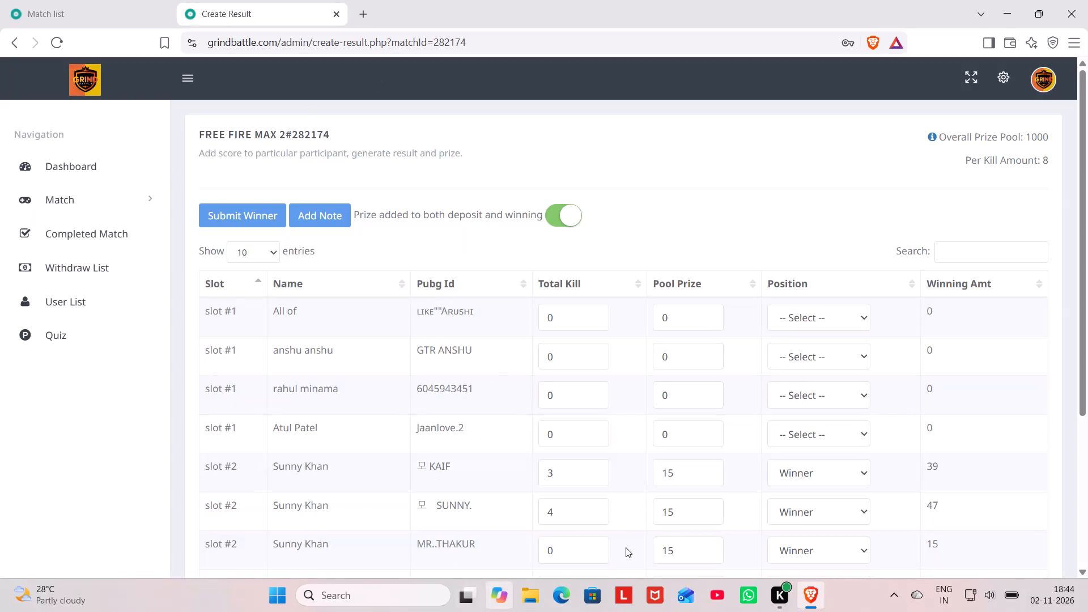
Search the completed match list for match 282245.
left_click(97, 2)
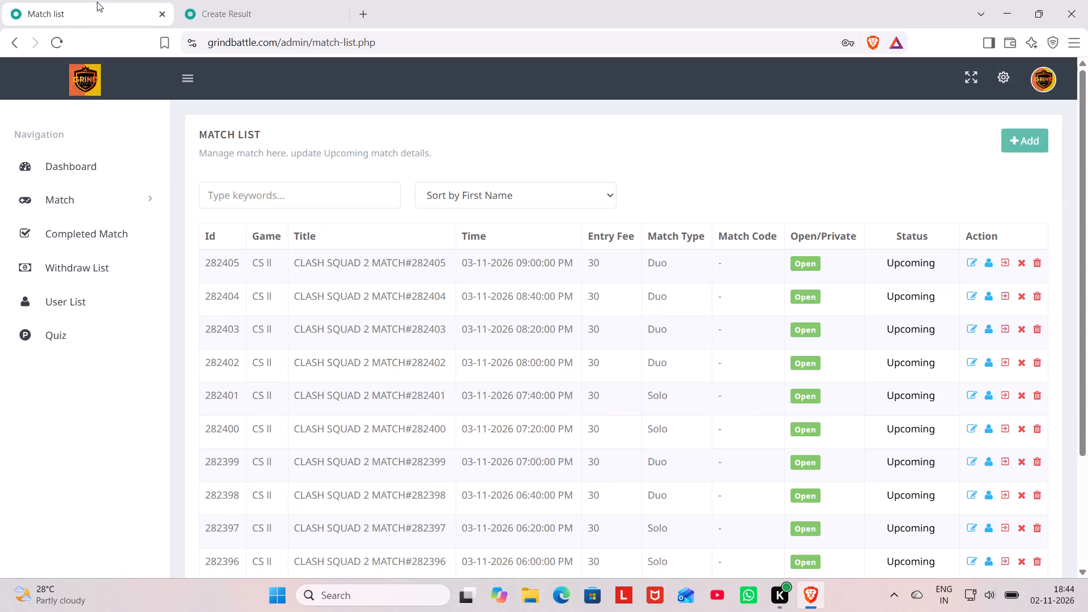
left_click(239, 0)
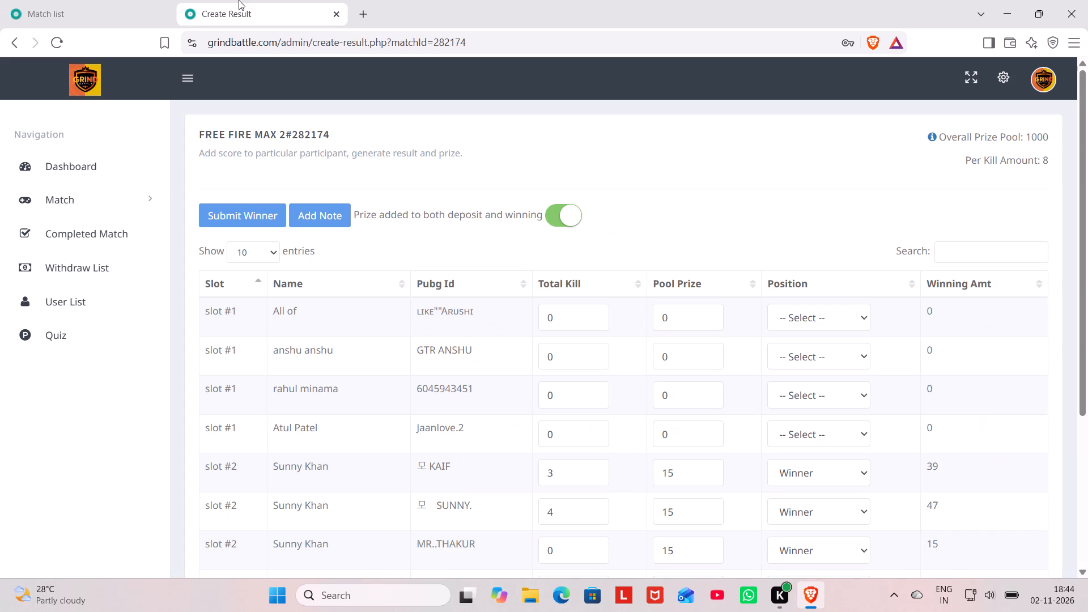
left_click(126, 230)
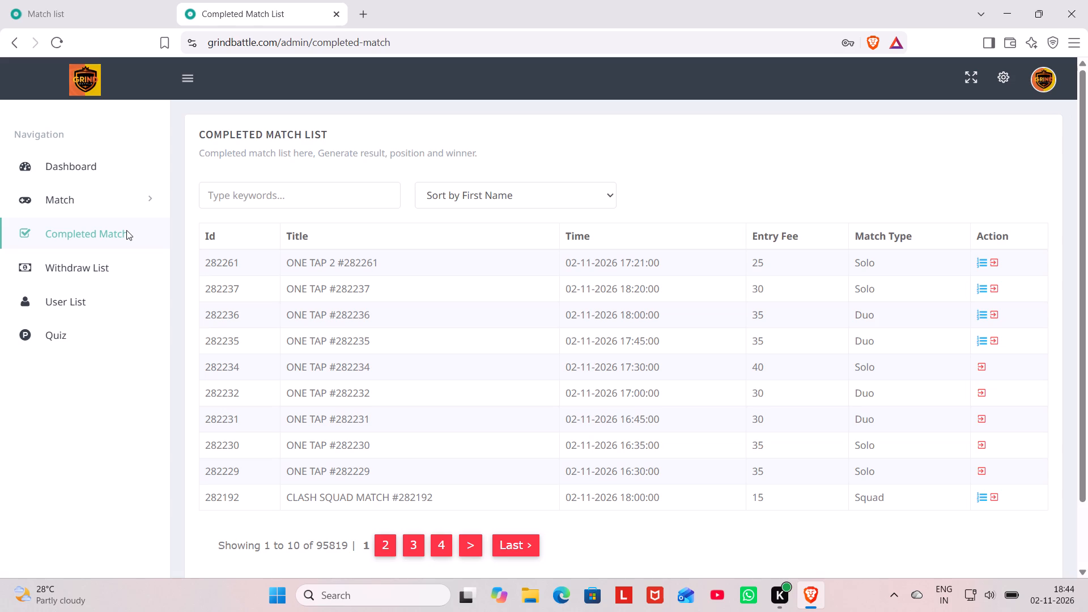
left_click(230, 192)
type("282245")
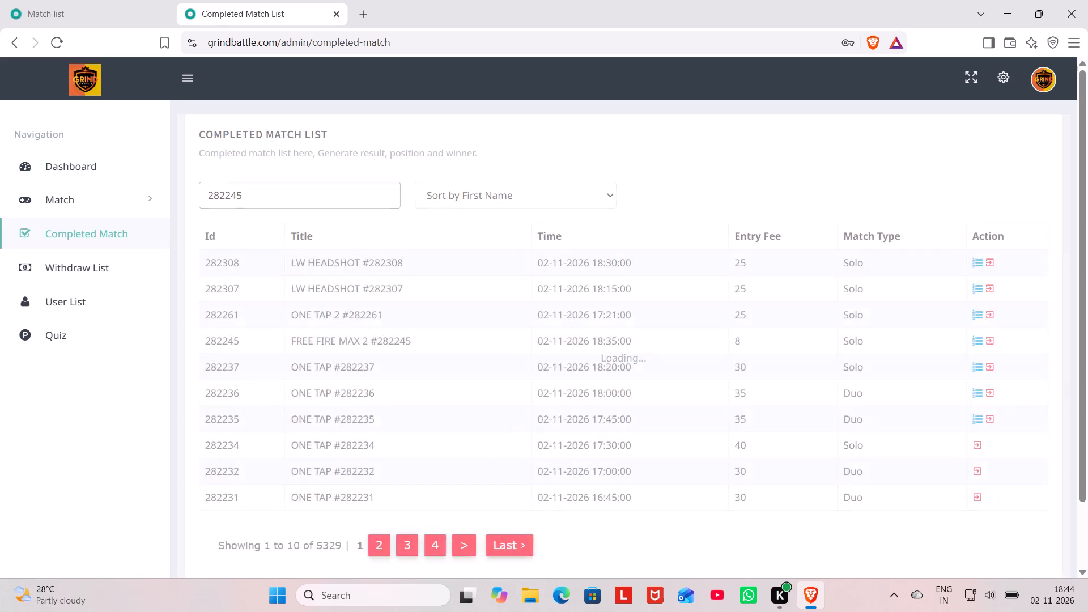
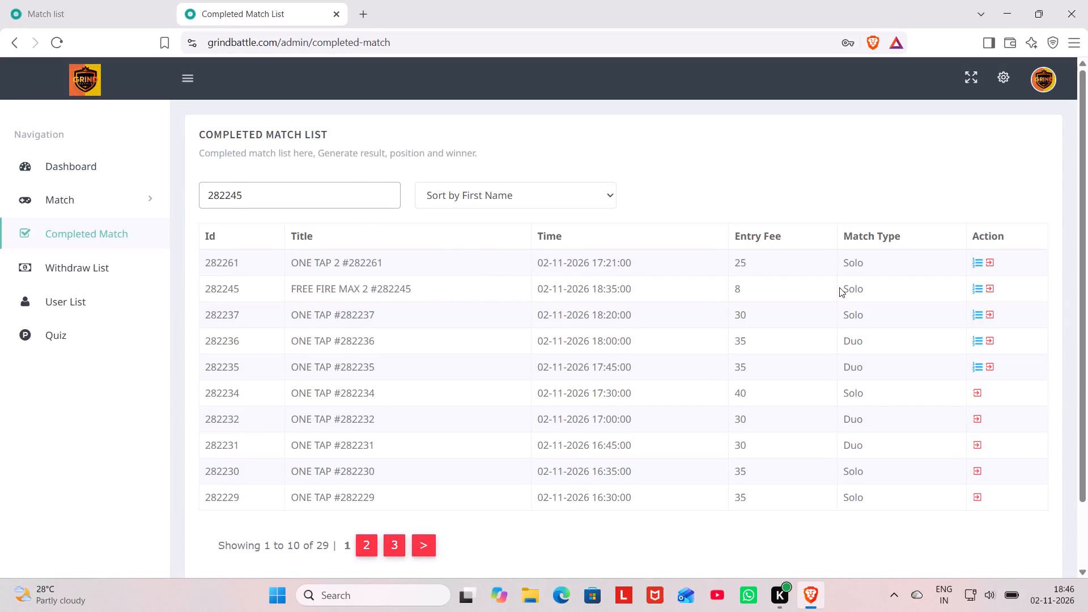
Open result entry for match 282245 and show 50 participants per page.
left_click(976, 288)
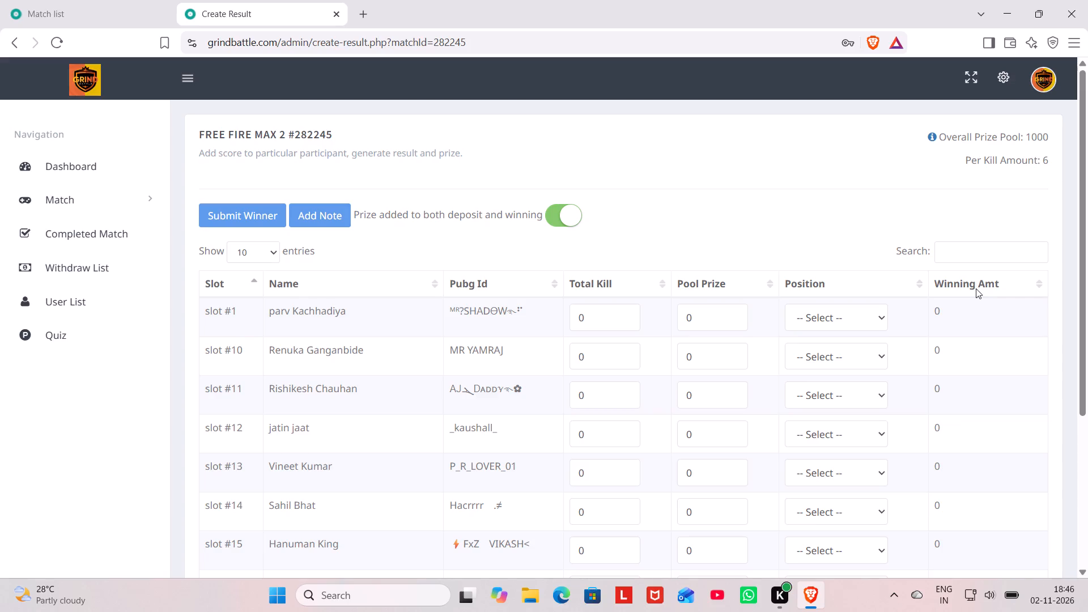
left_click(257, 255)
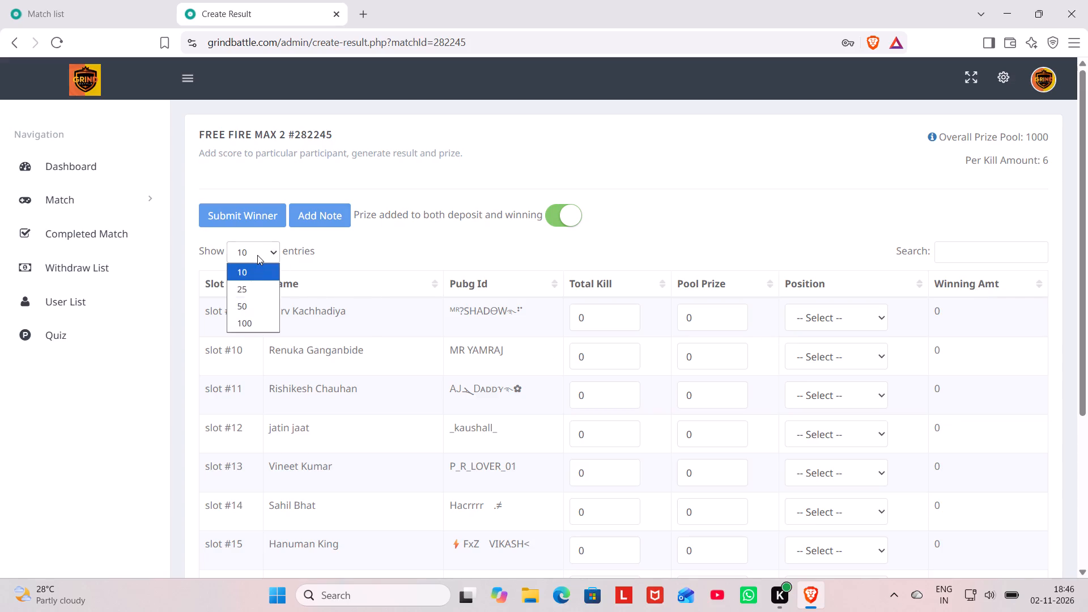
left_click(258, 302)
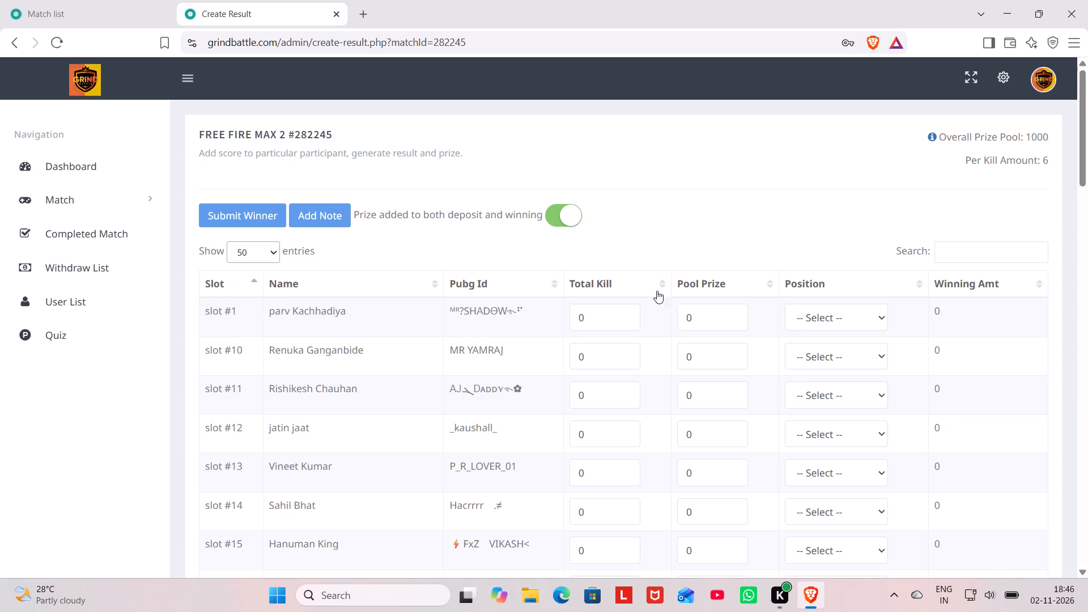
left_click(975, 242)
type("zer")
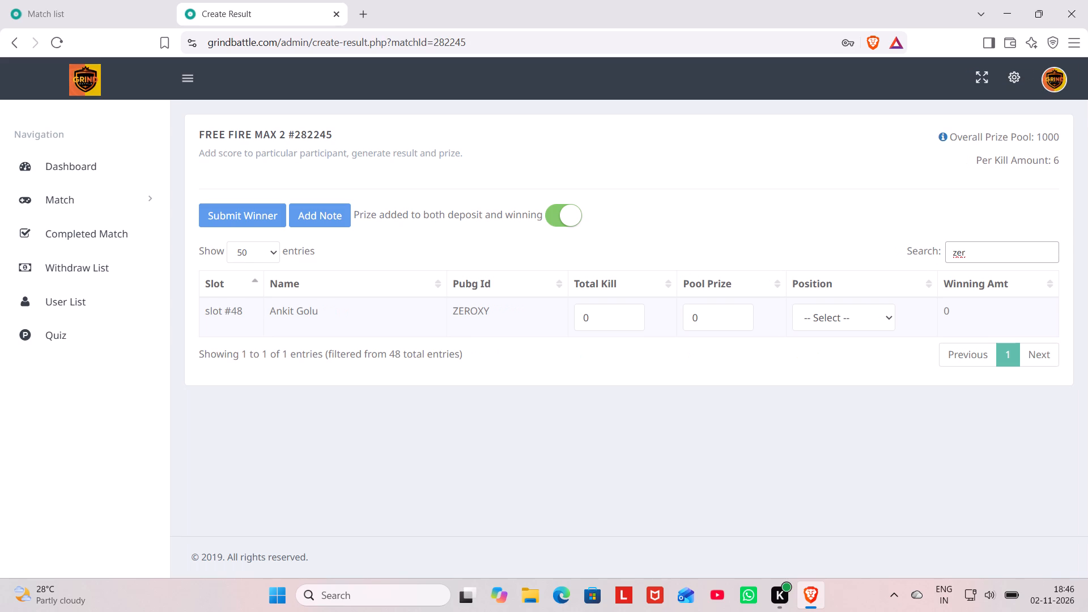
left_click(607, 318)
key("1")
key("Tab")
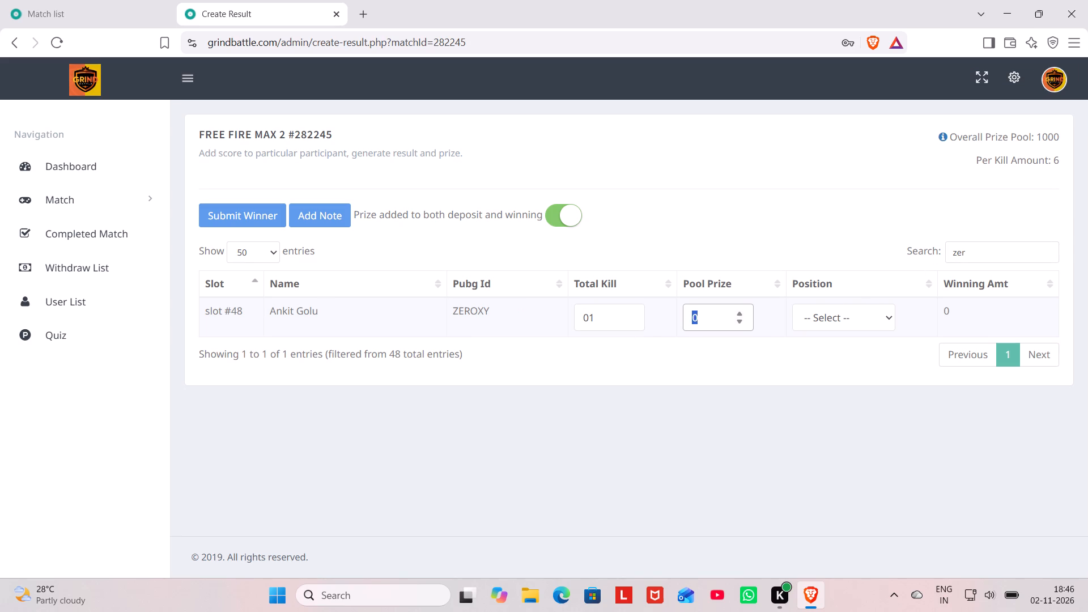
Search the participants for "444" and for "dh", clearing the filter after each search.
left_click(985, 250)
key("BackSpace")
key("BackSpace")
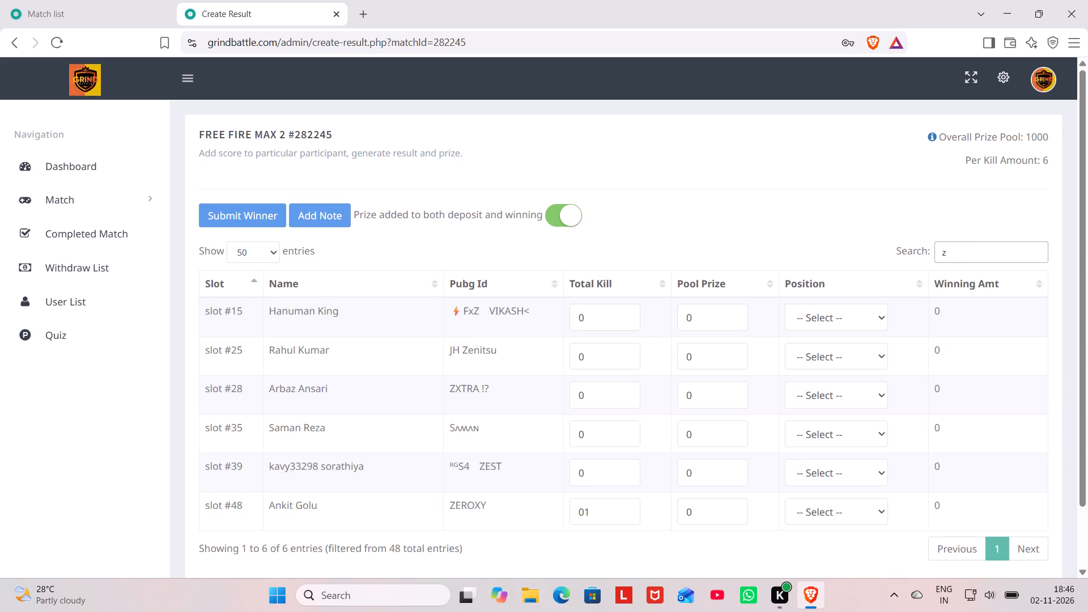
key("BackSpace")
key("BackSpace")
type("444")
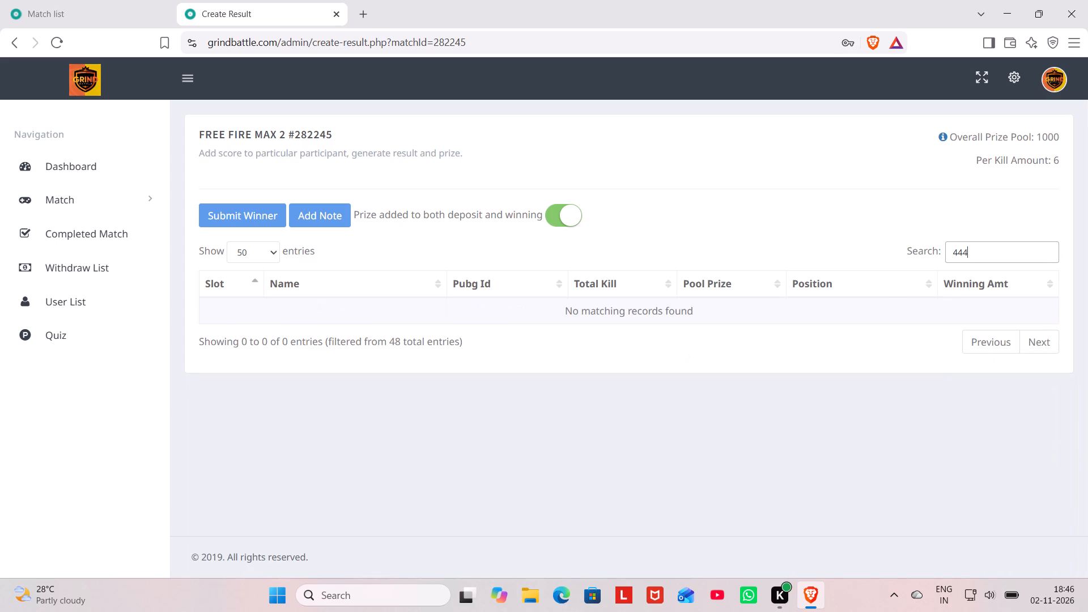
key("BackSpace")
key("BackSpace")
key("BackSpace")
key("BackSpace")
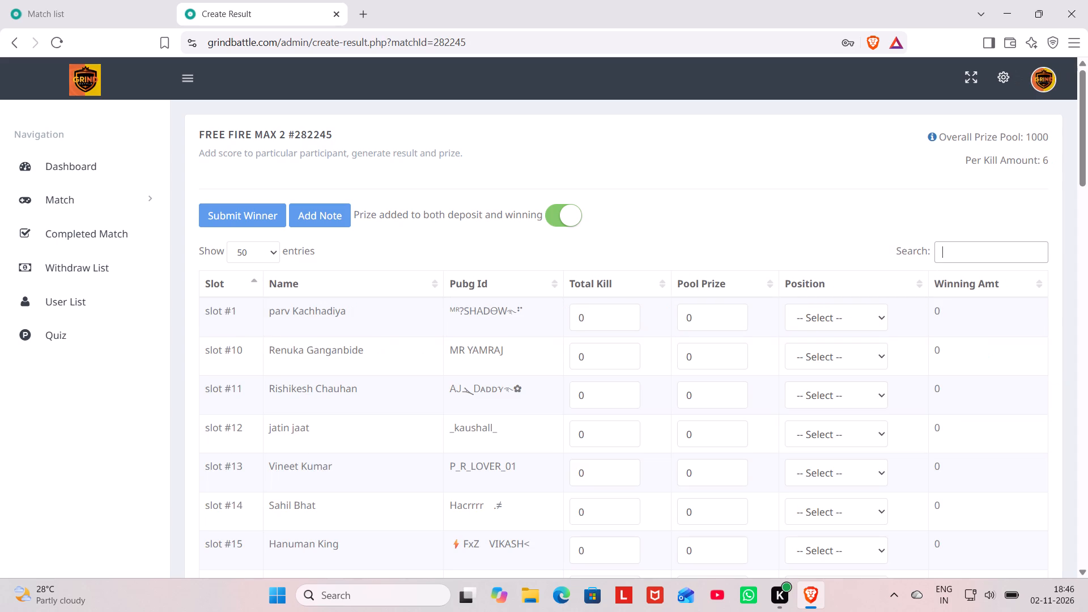
type("dh")
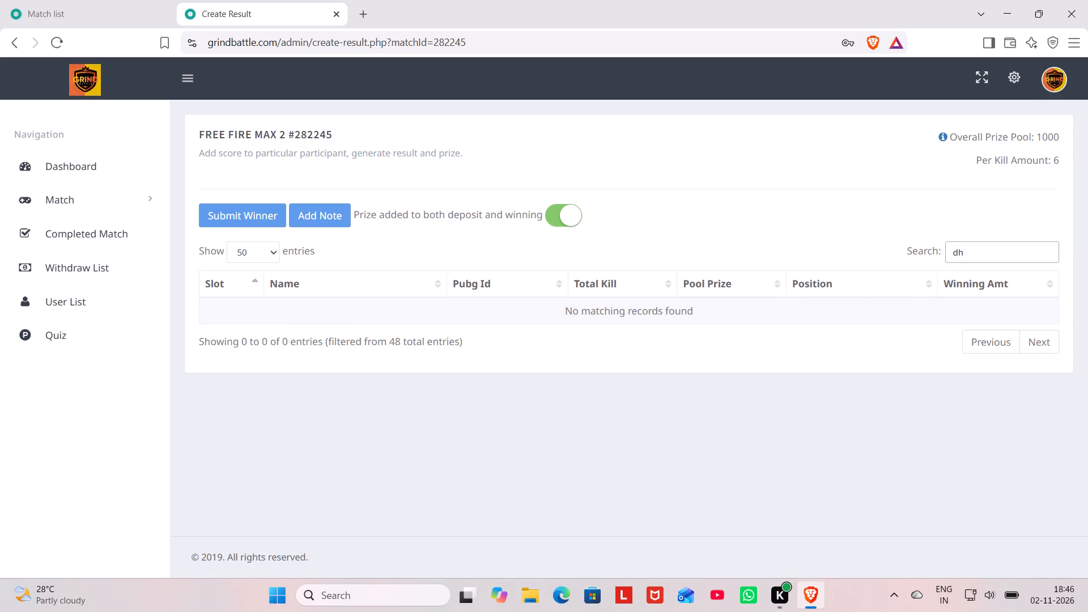
key("BackSpace")
key("BackSpace")
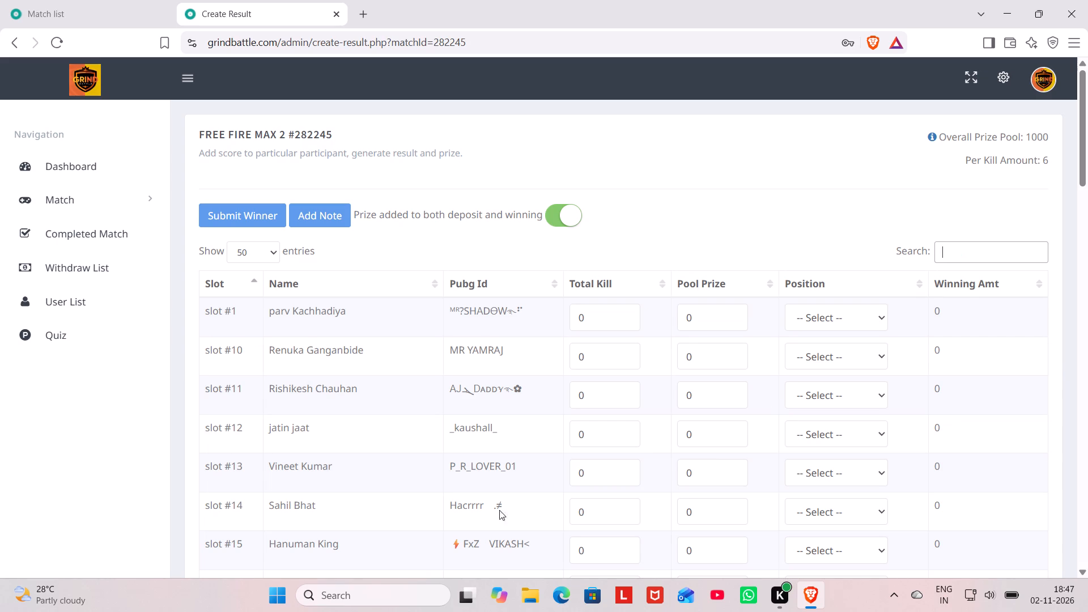
left_click(383, 532)
scroll(423, 528, "down", 2)
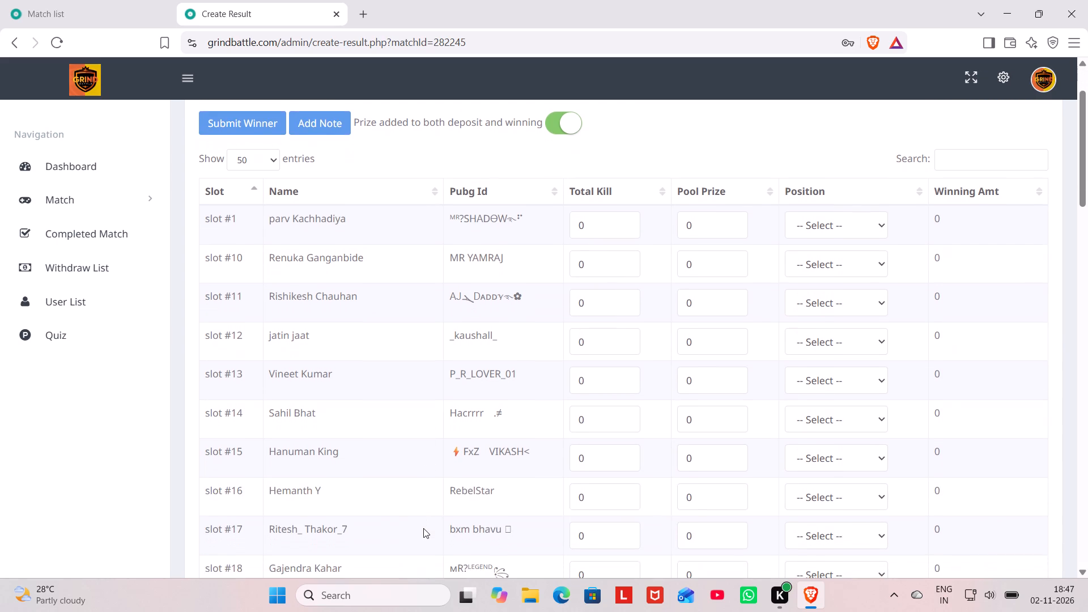
scroll(423, 528, "down", 4)
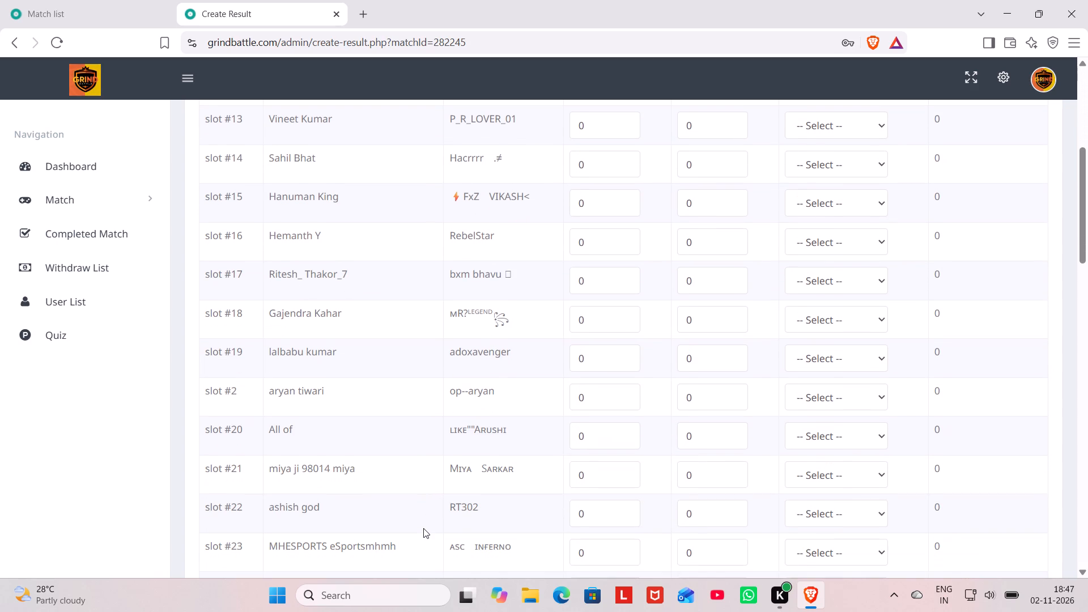
scroll(423, 528, "down", 2)
left_click(596, 364)
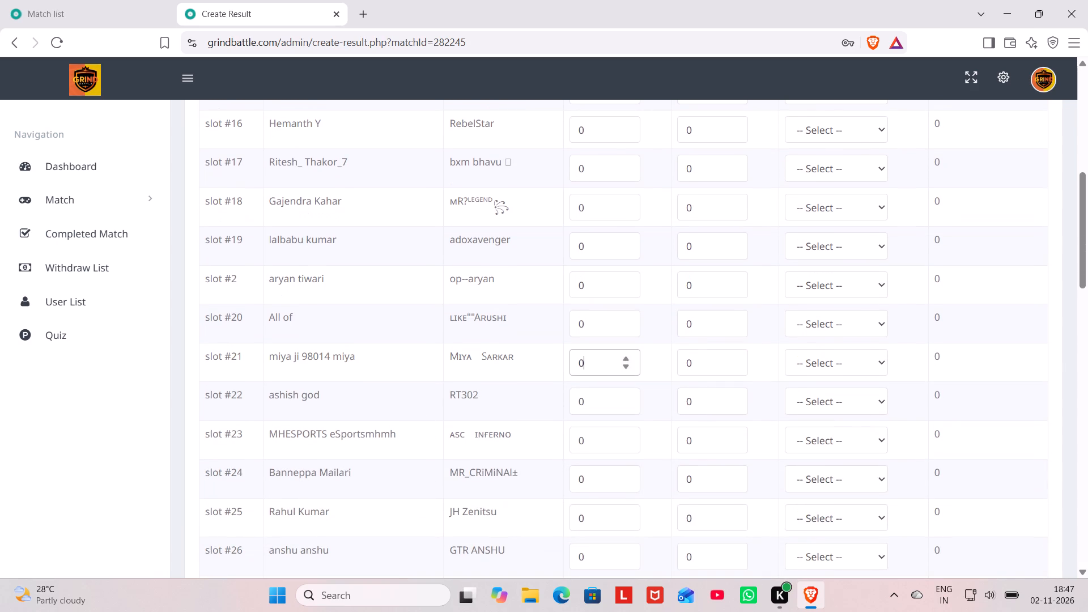
key("1")
key("Tab")
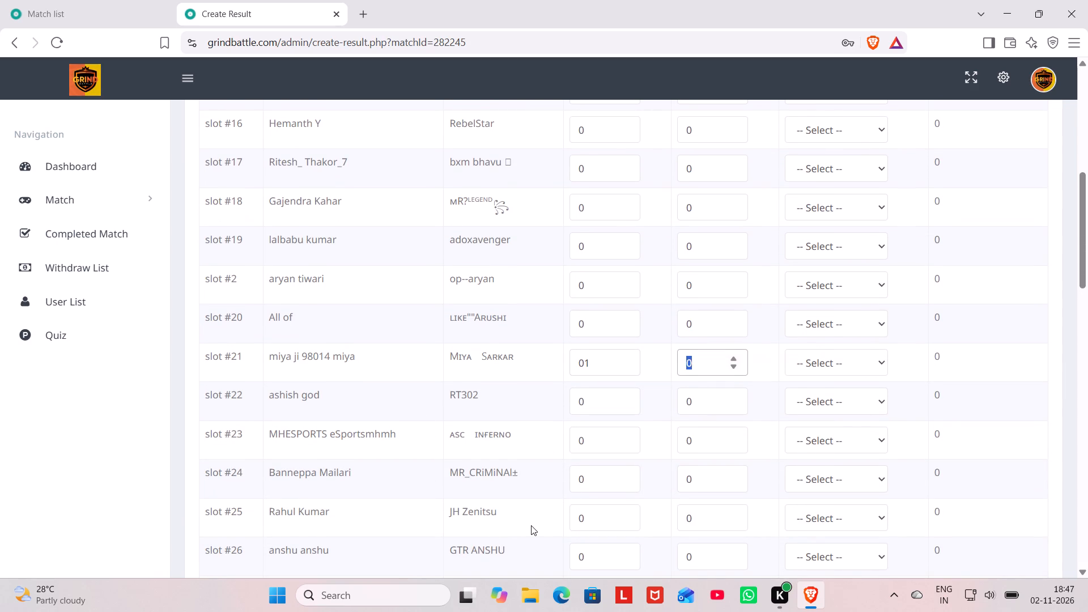
scroll(531, 525, "down", 4)
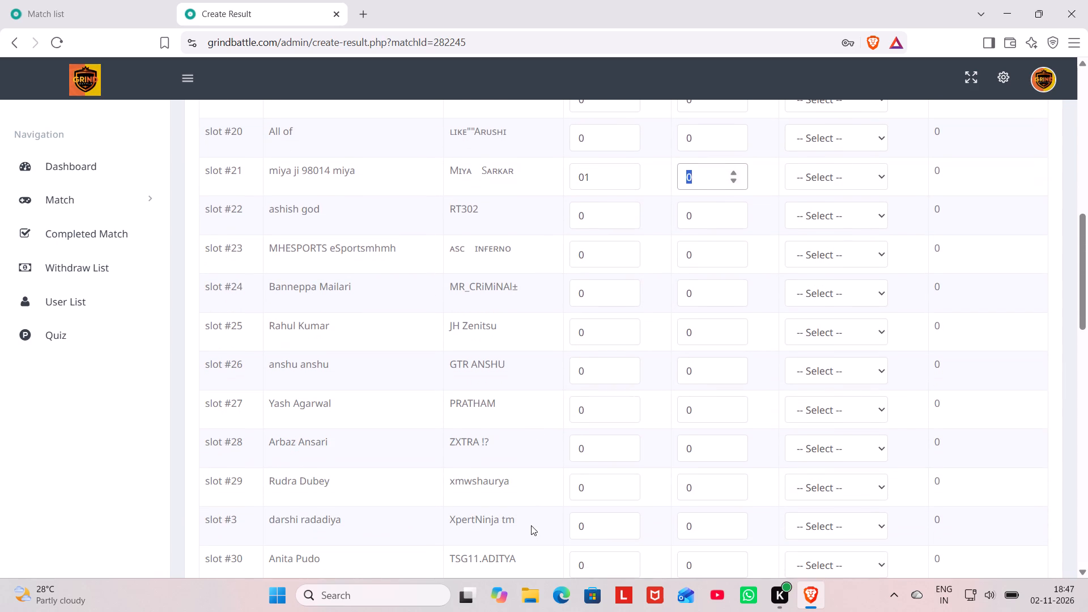
scroll(545, 507, "down", 4)
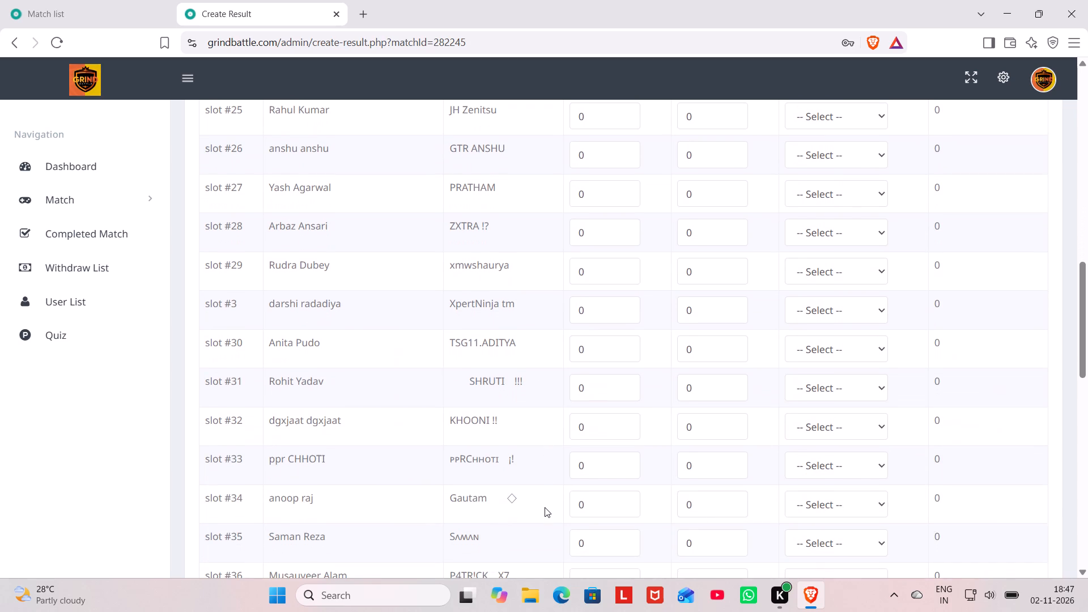
scroll(545, 507, "down", 4)
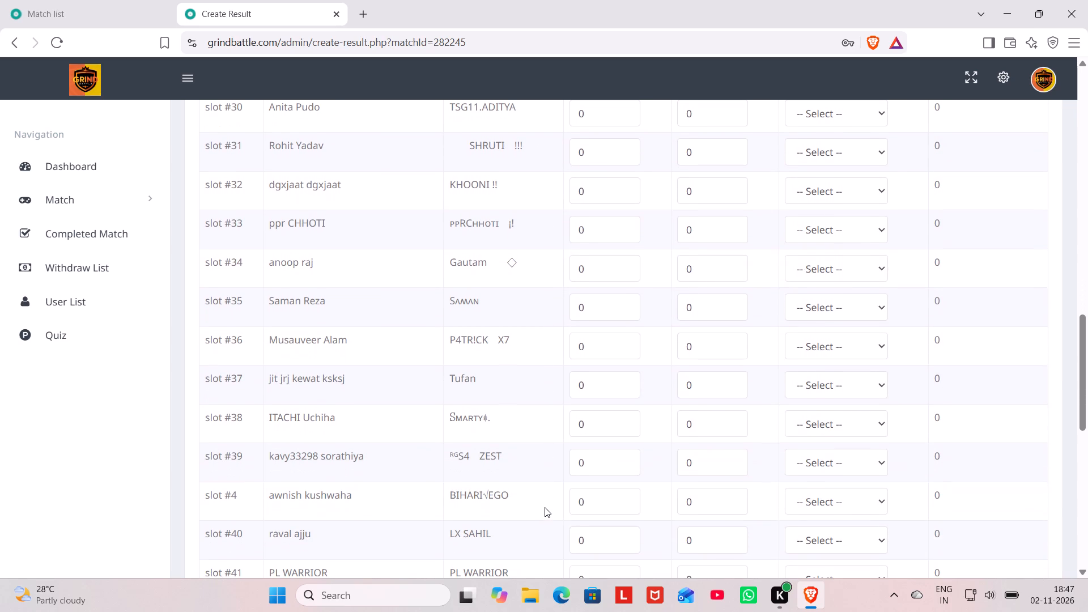
scroll(549, 529, "down", 3)
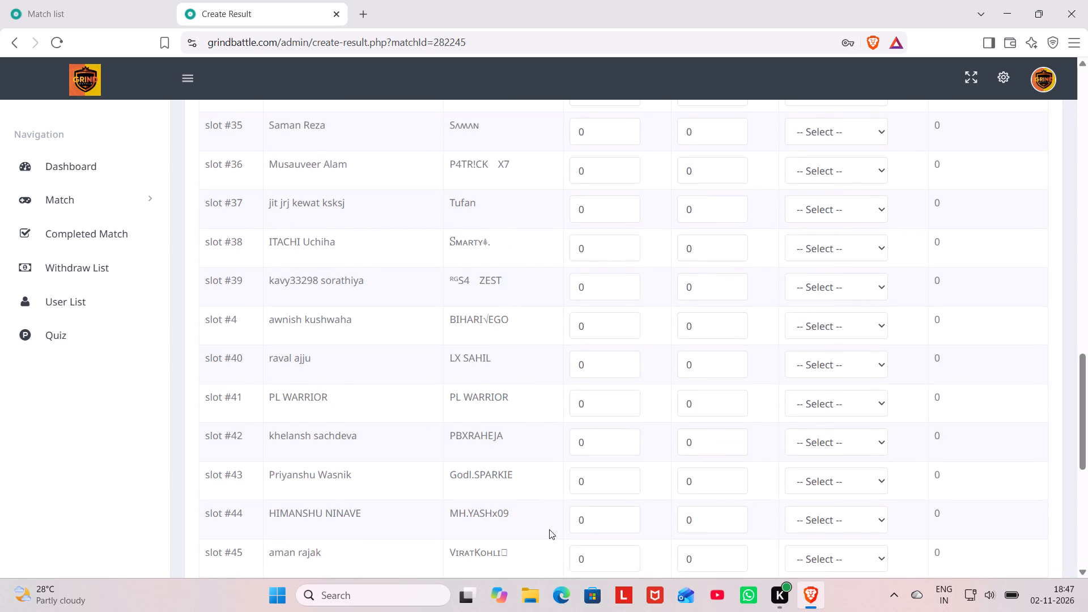
scroll(528, 489, "down", 2)
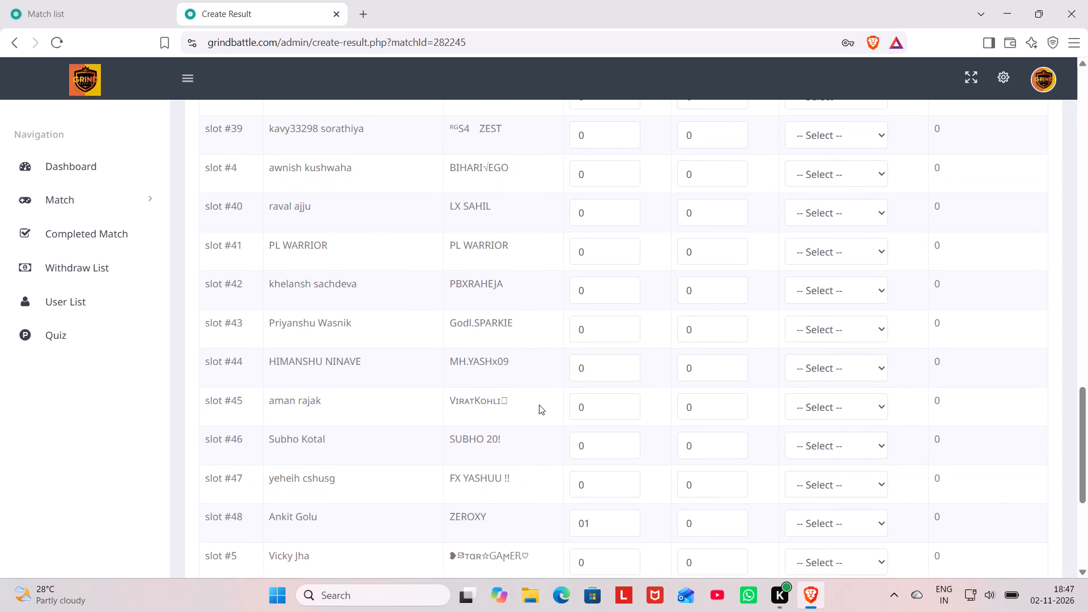
scroll(530, 489, "down", 3)
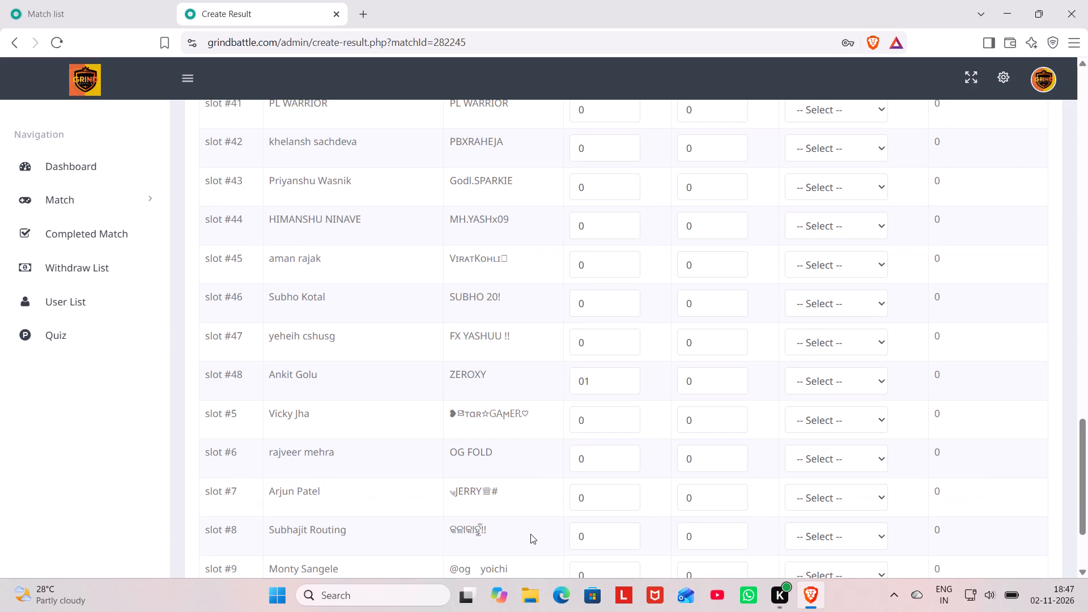
scroll(530, 534, "down", 3)
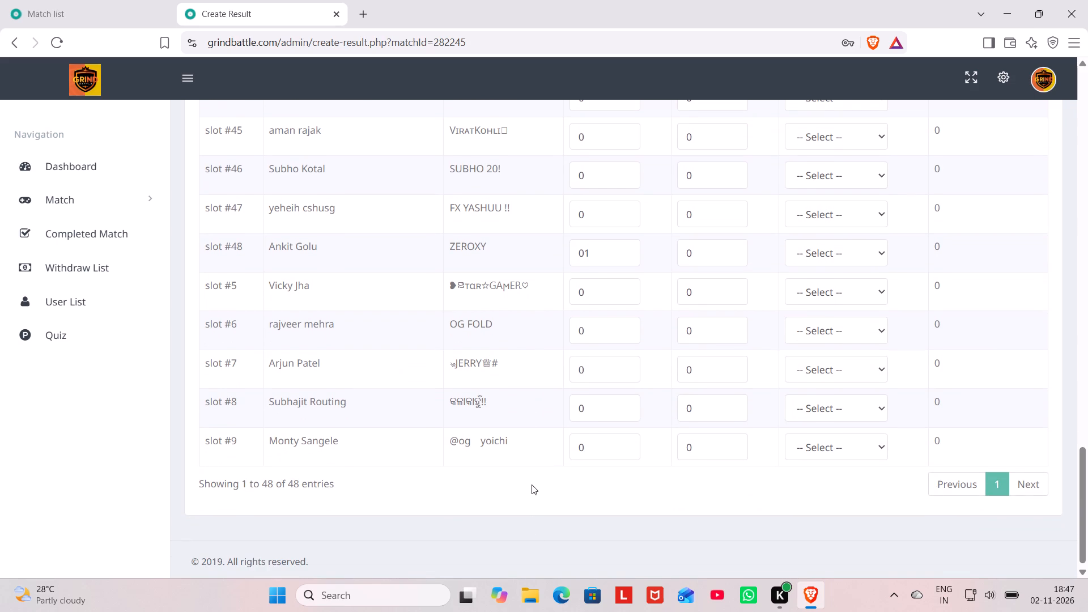
scroll(429, 356, "up", 1)
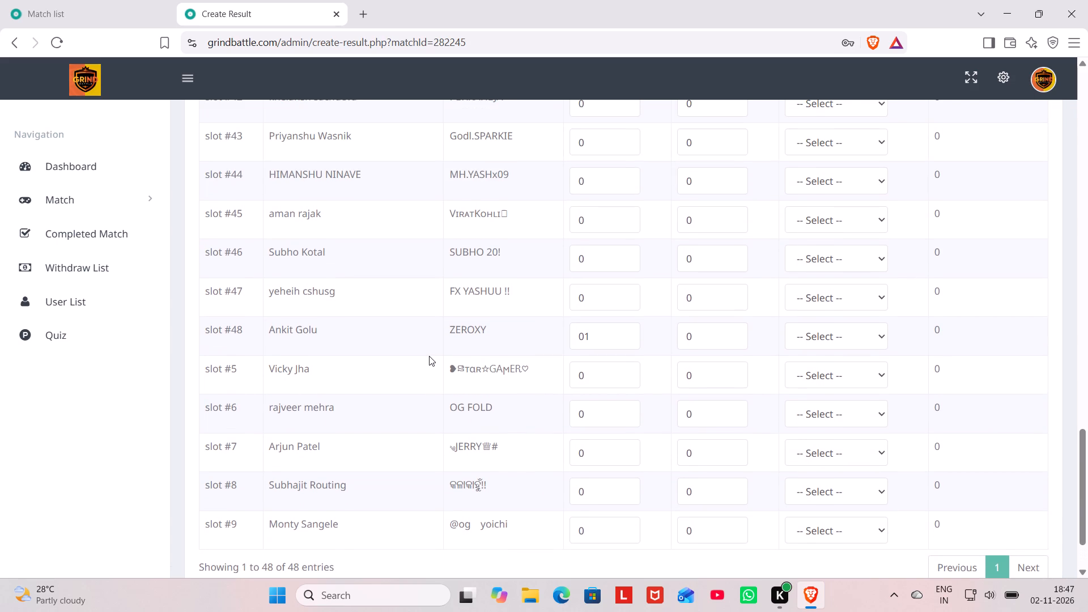
scroll(429, 356, "up", 4)
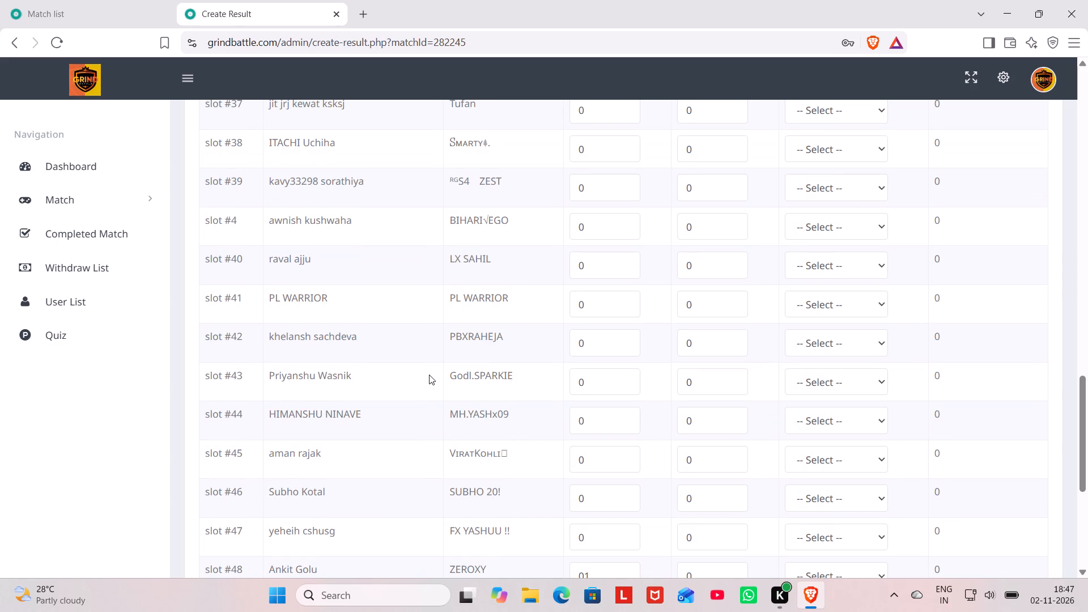
scroll(429, 375, "up", 3)
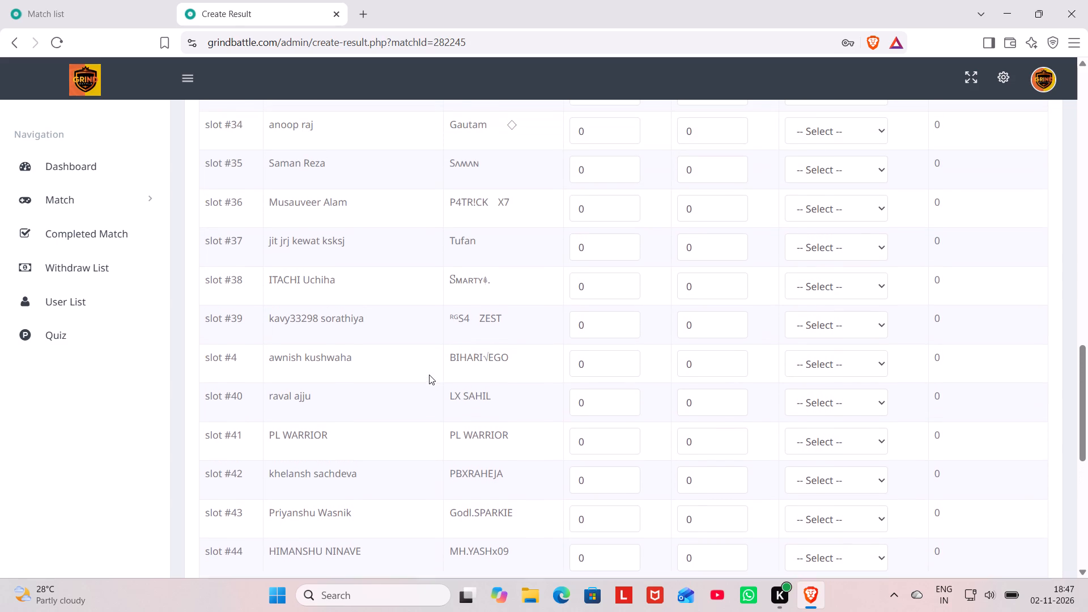
scroll(429, 375, "up", 1)
left_click(599, 286)
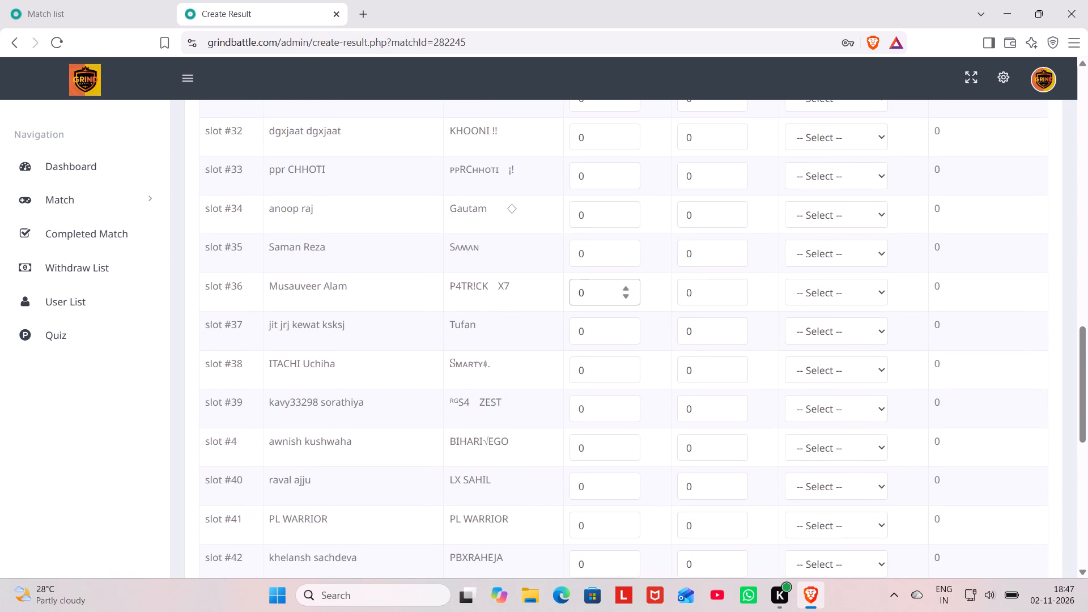
key("1")
key("Tab")
left_click(470, 237)
scroll(470, 237, "up", 2)
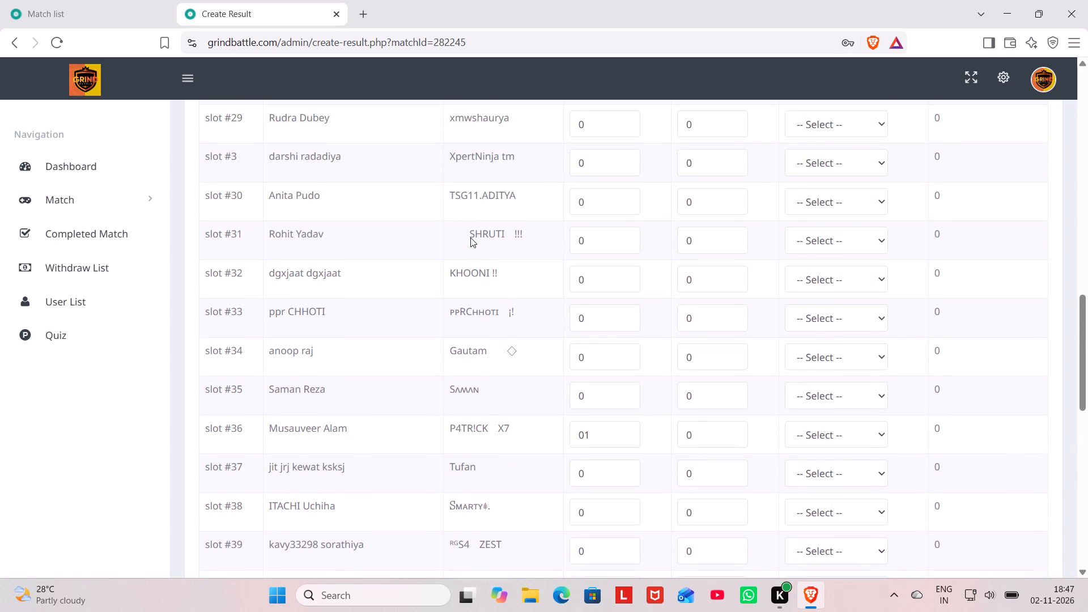
scroll(470, 237, "up", 7)
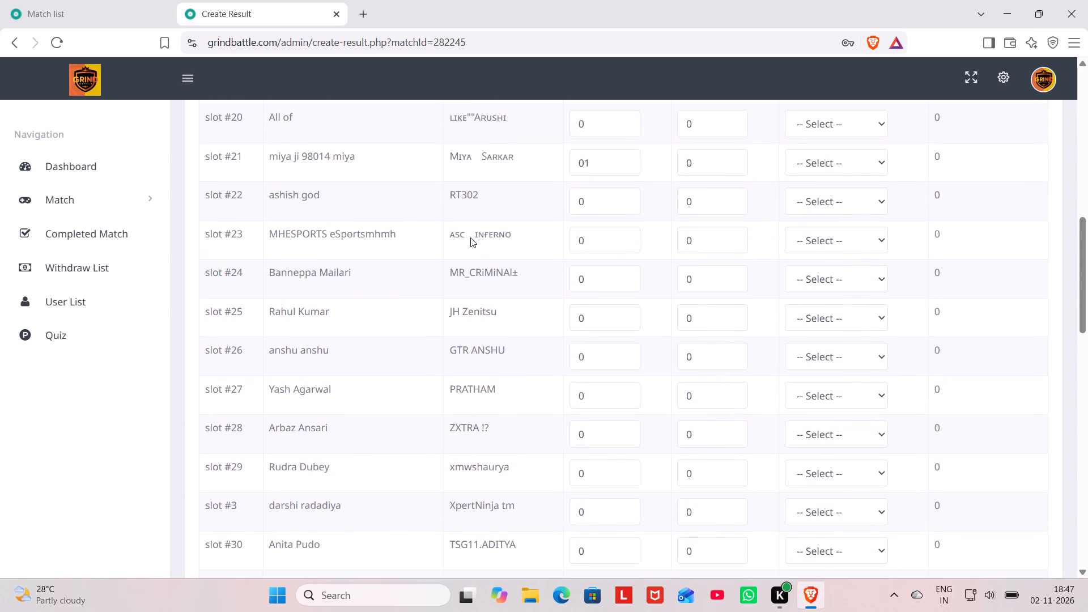
scroll(470, 237, "up", 5)
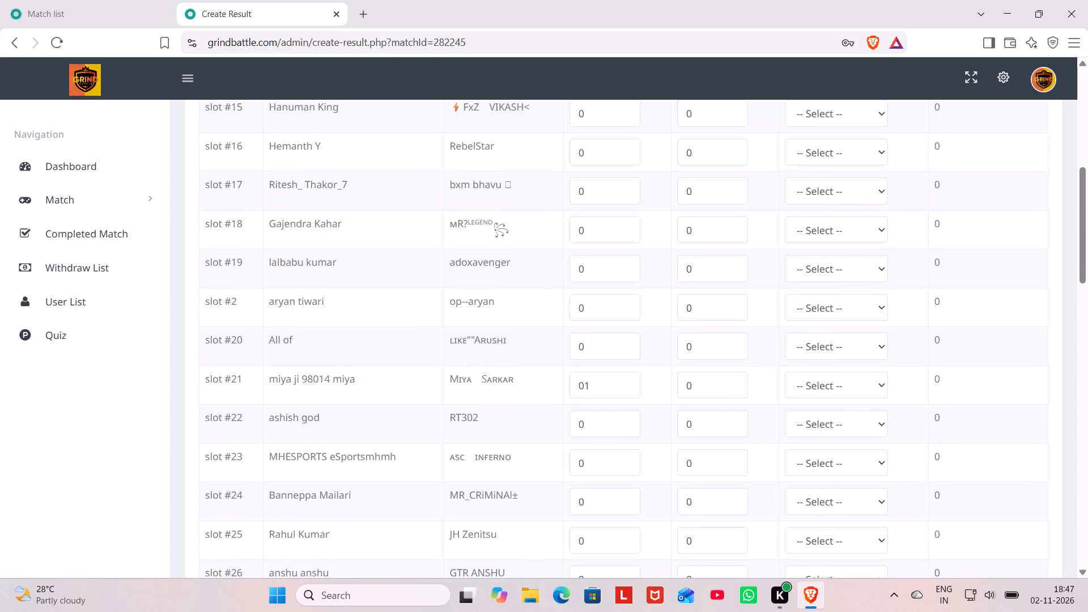
scroll(470, 237, "up", 6)
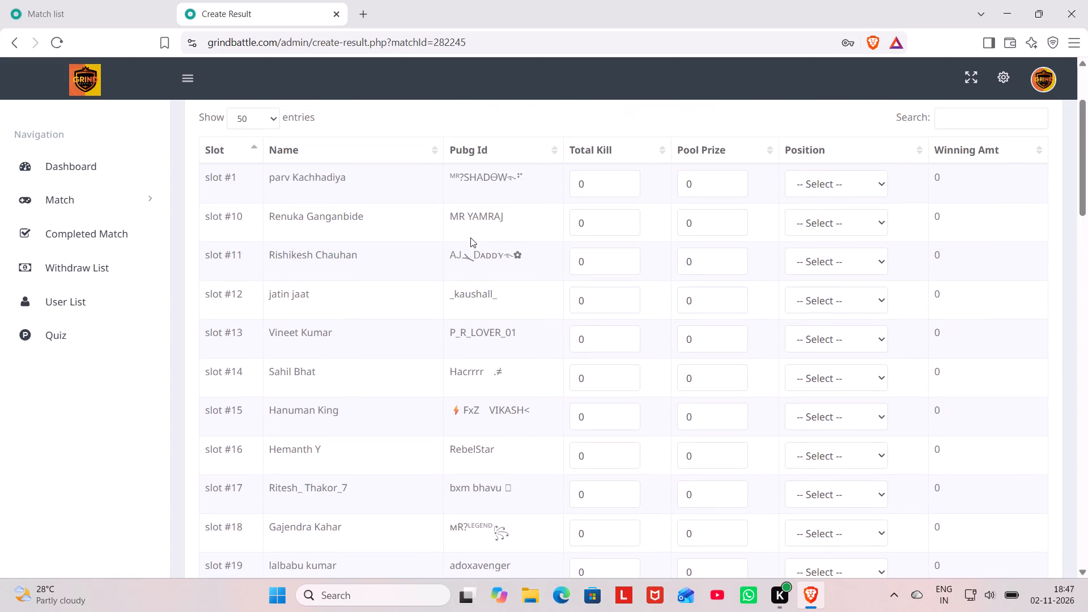
scroll(470, 237, "up", 1)
left_click(431, 250)
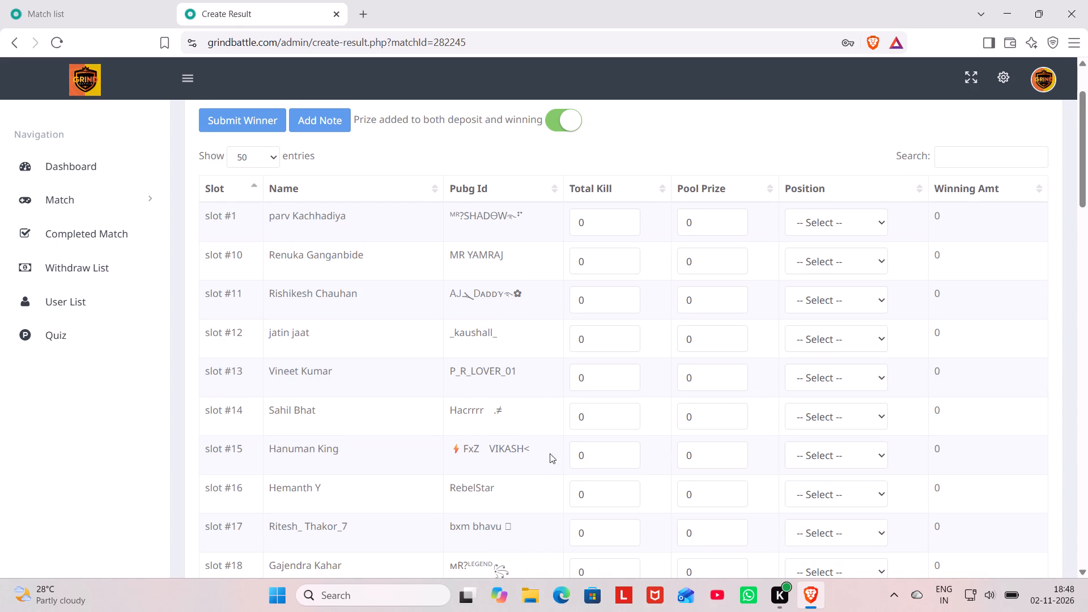
scroll(537, 483, "down", 4)
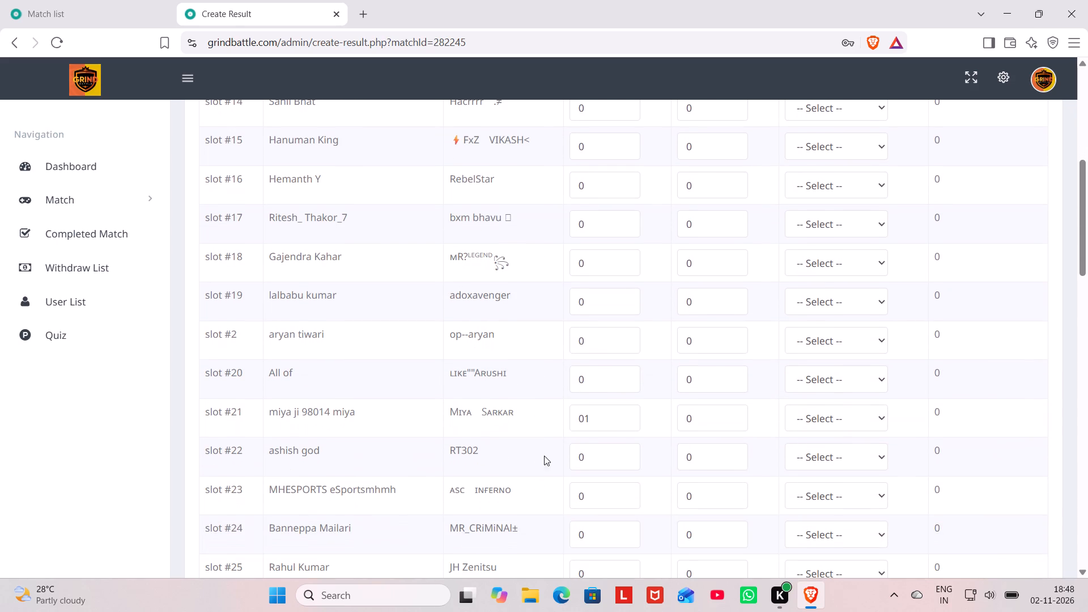
left_click(590, 348)
key("1")
key("Tab")
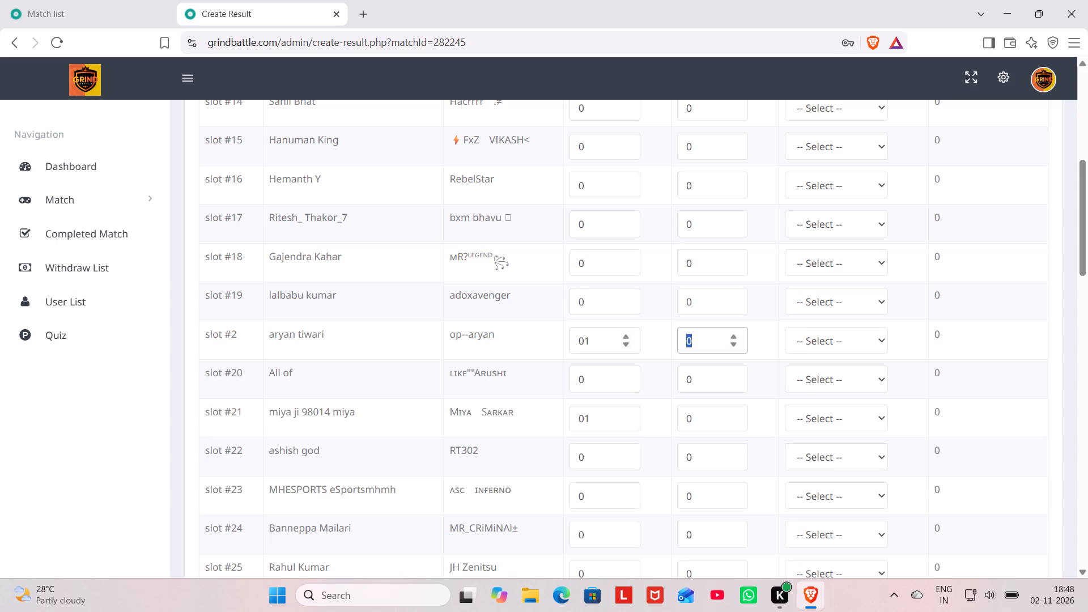
left_click(499, 428)
scroll(499, 428, "down", 3)
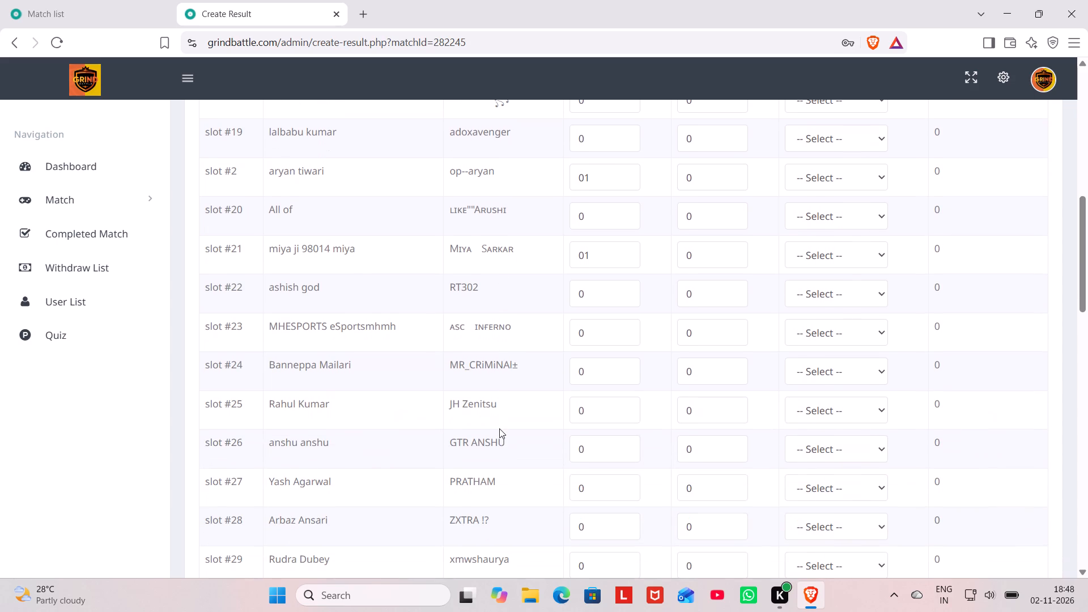
scroll(533, 513, "down", 4)
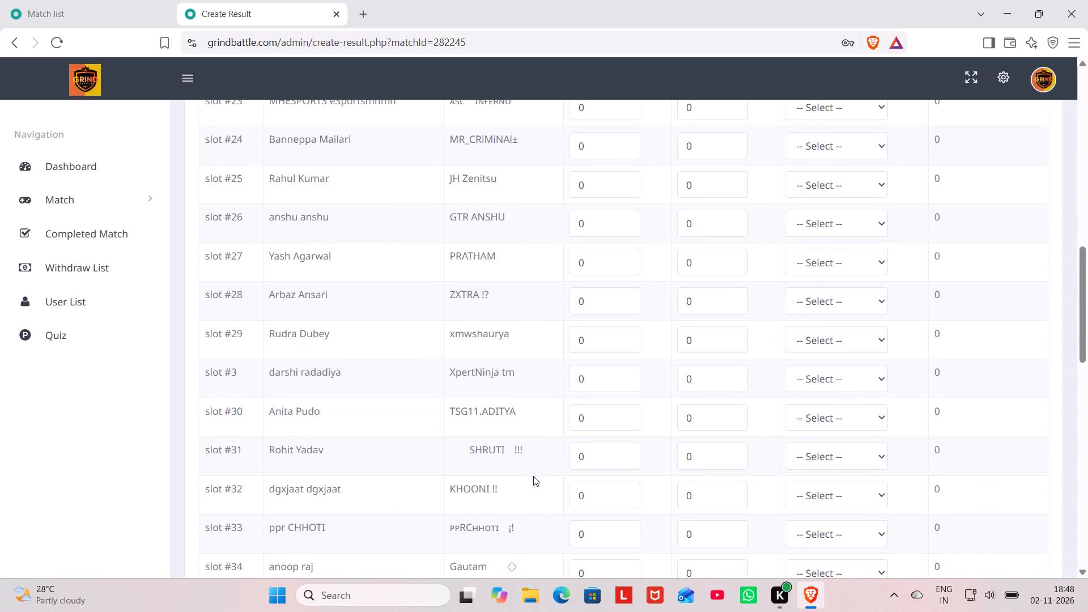
scroll(537, 513, "down", 3)
scroll(534, 405, "down", 2)
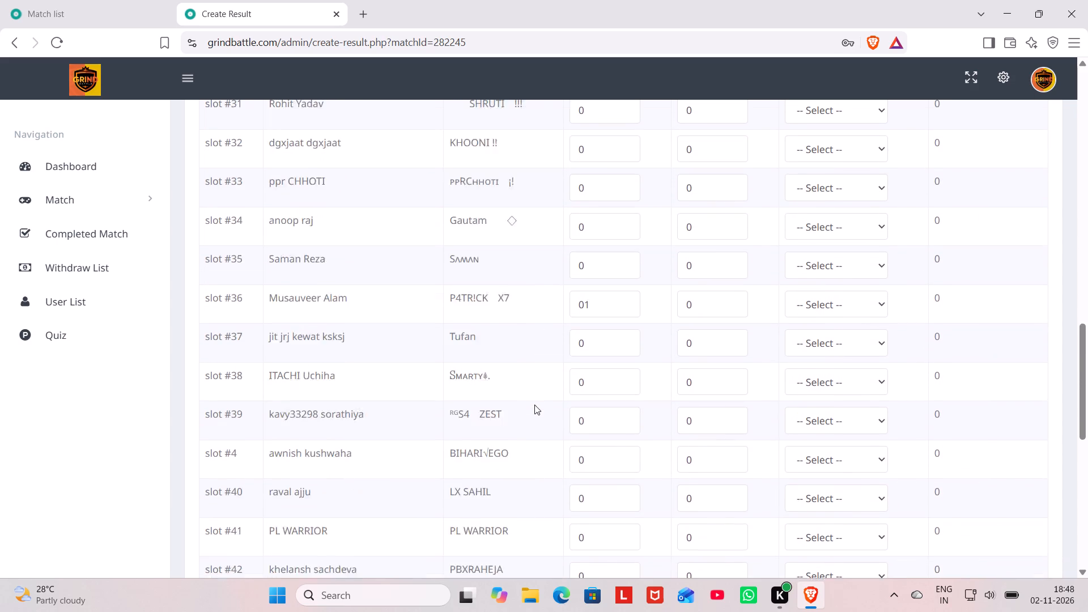
scroll(534, 405, "down", 2)
left_click(601, 379)
key("1")
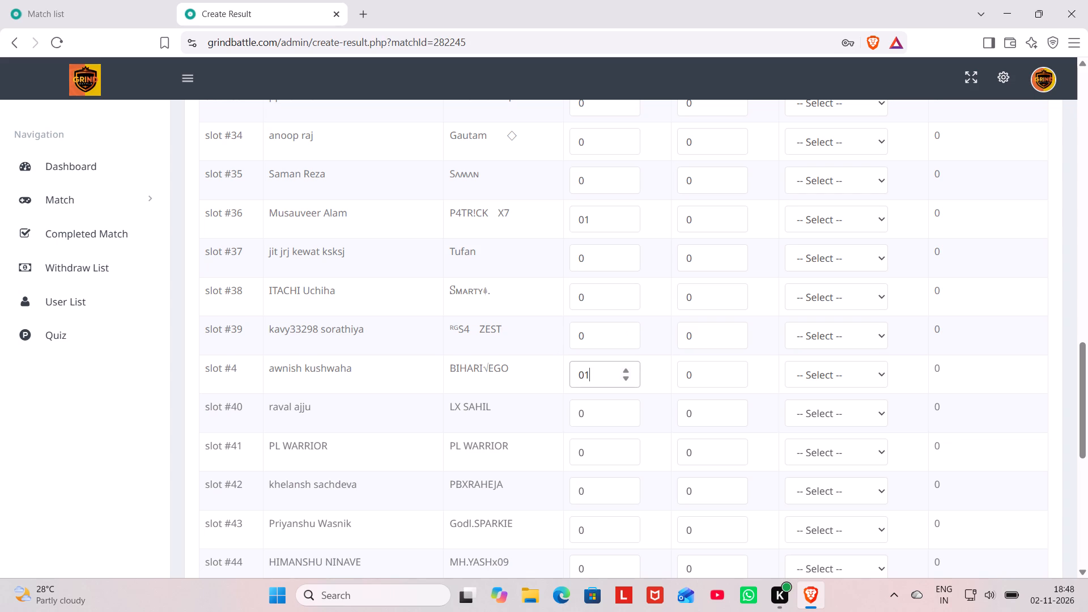
key("Tab")
left_click(445, 324)
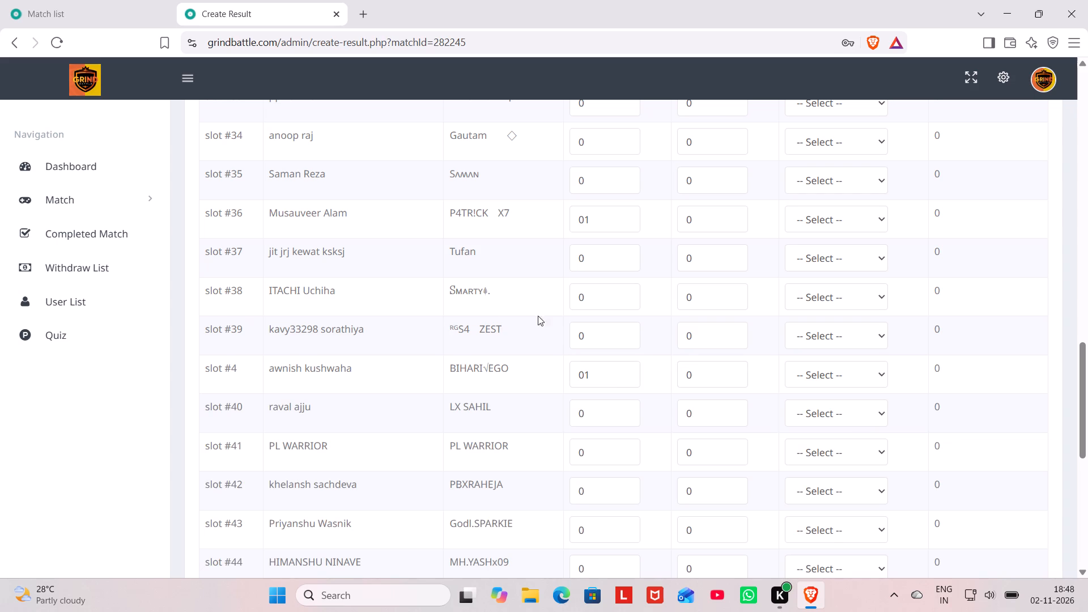
Set the total kills of slot #34 (Gautam) to 2.
left_click(604, 143)
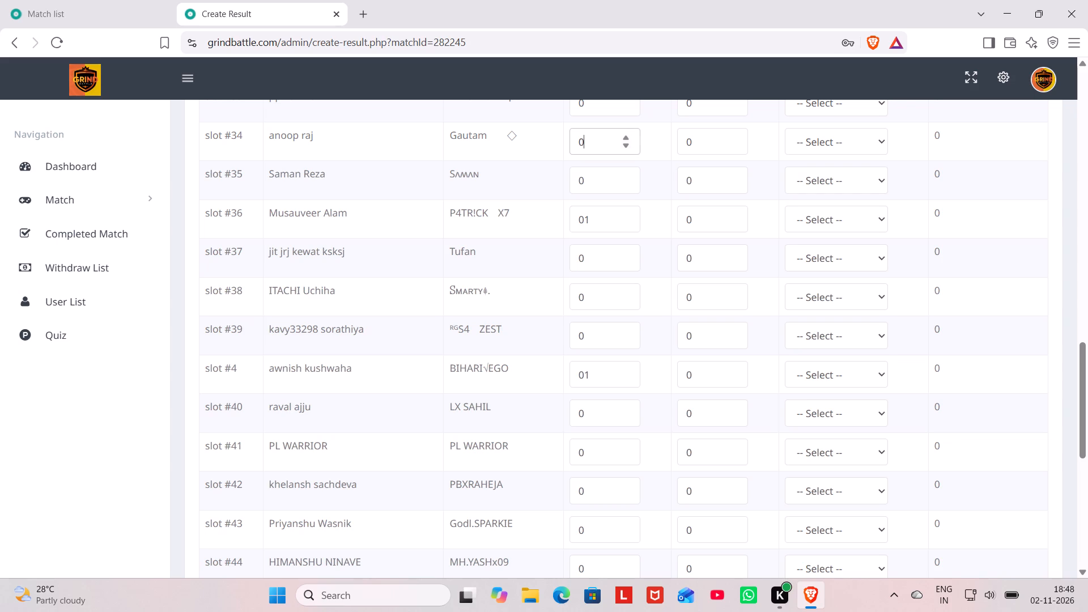
key("2")
key("Tab")
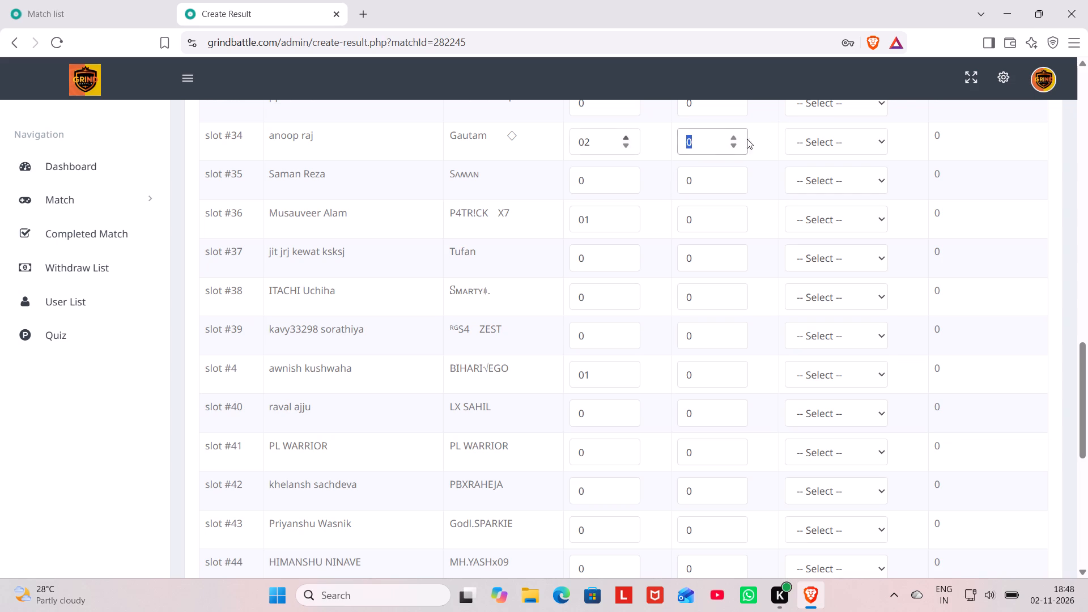
left_click(529, 241)
Search the participants for "pl" and set the total kills of slot #41 (PL WARRIOR) to 2.
scroll(529, 241, "up", 6)
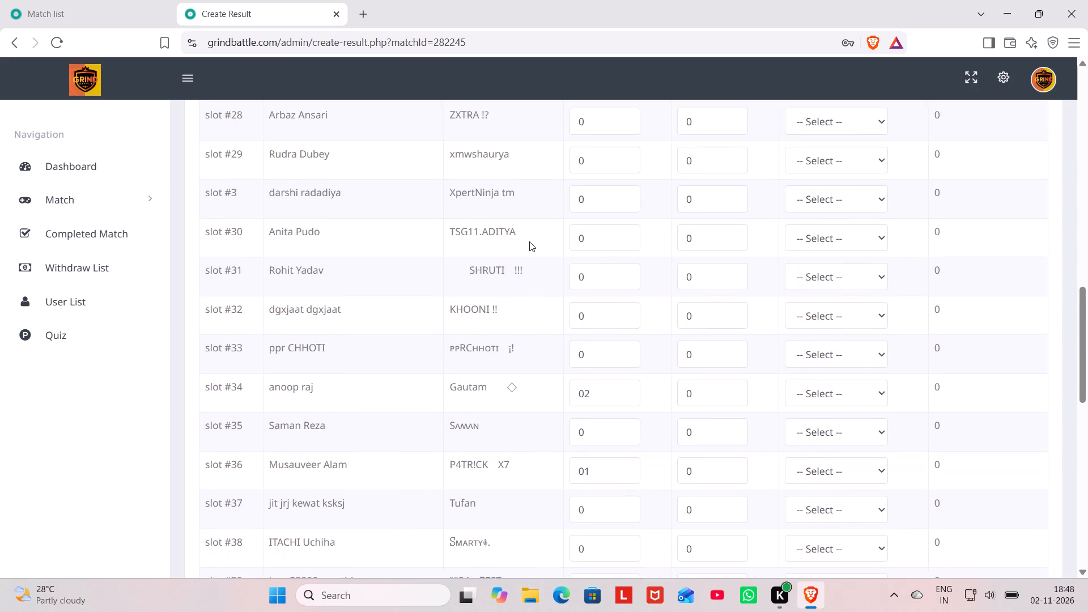
scroll(529, 241, "up", 6)
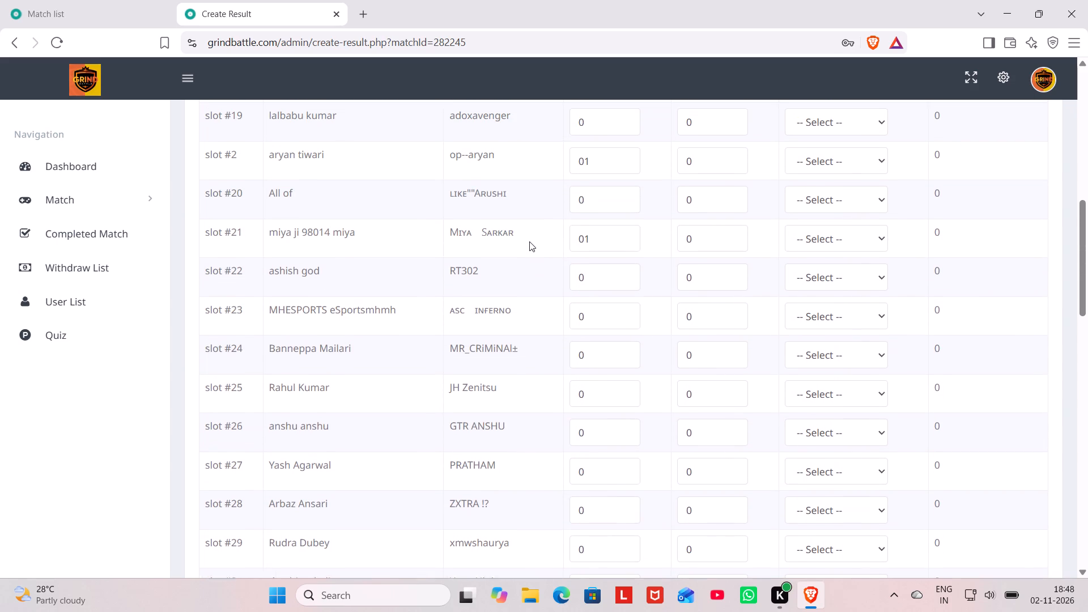
scroll(529, 241, "up", 4)
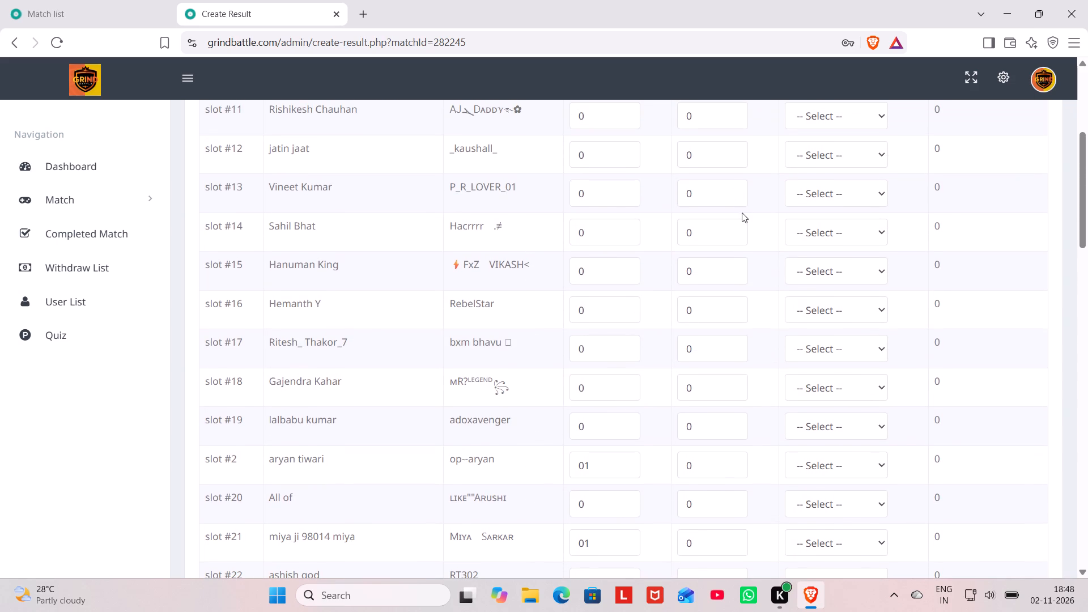
scroll(987, 167, "up", 2)
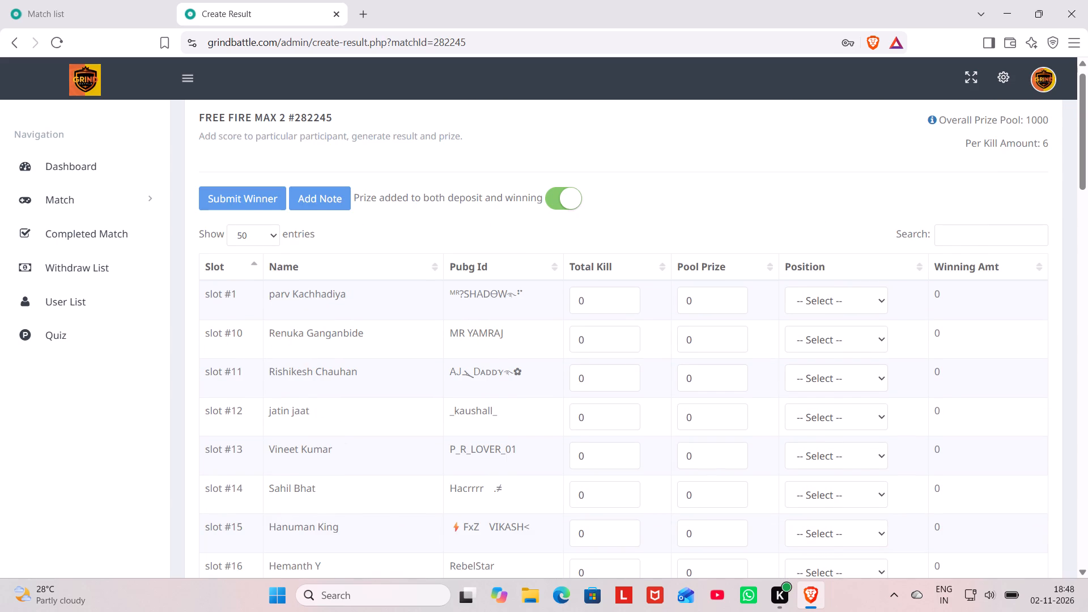
left_click(973, 245)
type("pl")
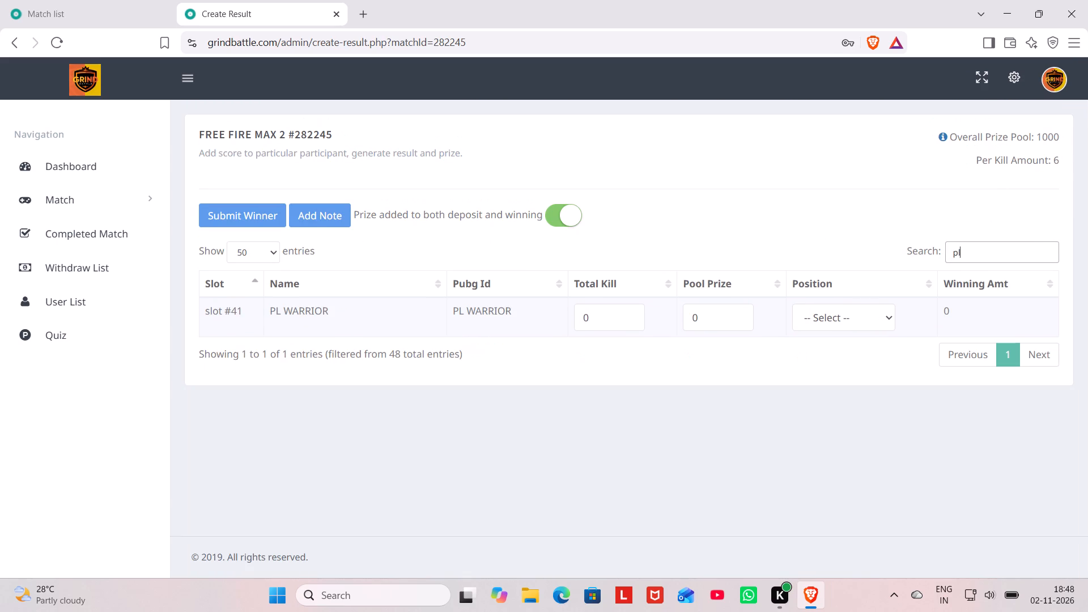
left_click(611, 324)
key("2")
key("Tab")
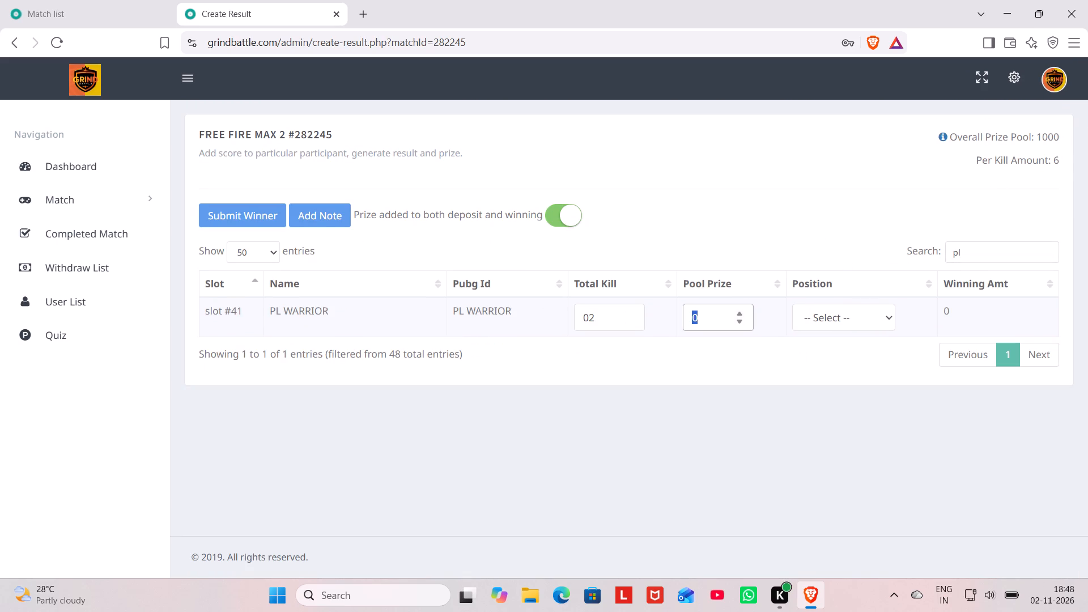
Search the participants for "pra" instead, set the total kills of slot #27 (PRATHAM) to 2, and clear the filter.
left_click(963, 245)
key("BackSpace")
key("BackSpace")
key("BackSpace")
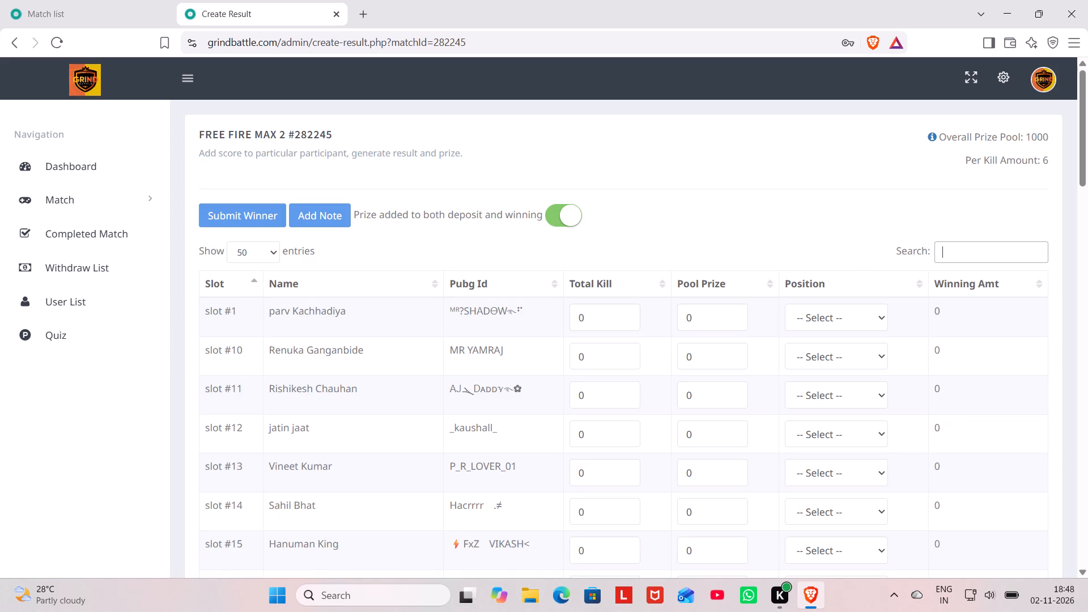
type("pra")
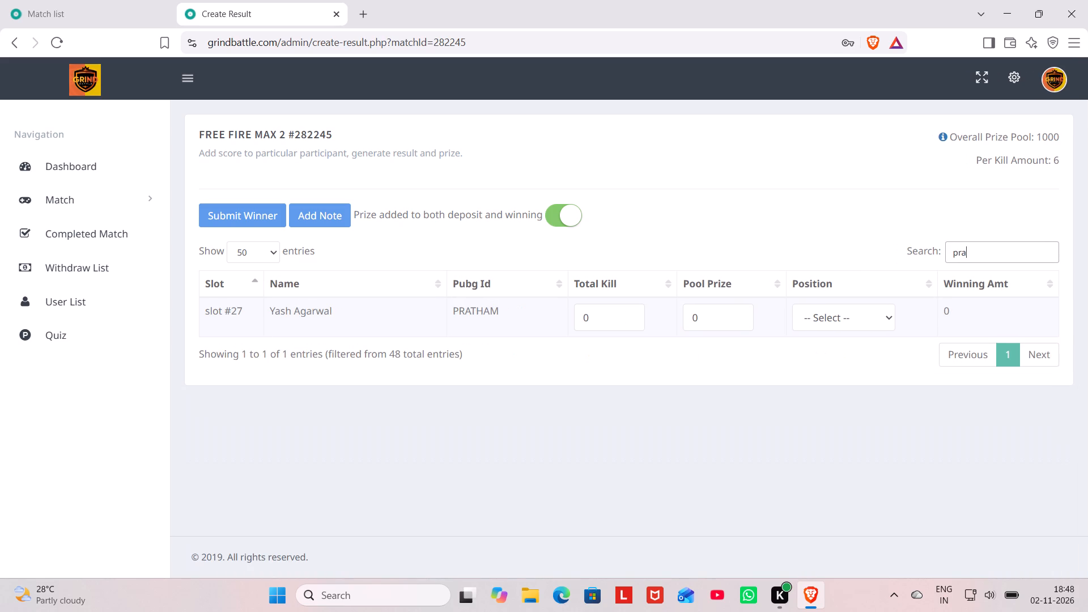
left_click(621, 320)
key("2")
key("Tab")
left_click(991, 253)
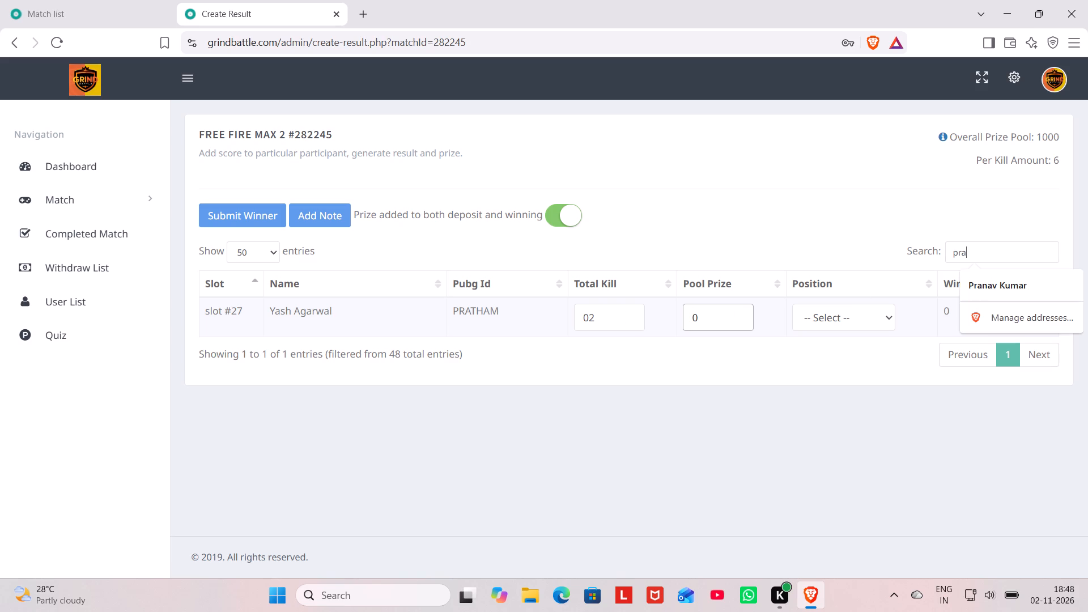
key("BackSpace")
key("BackSpace")
key("BackSpace")
key("BackSpace")
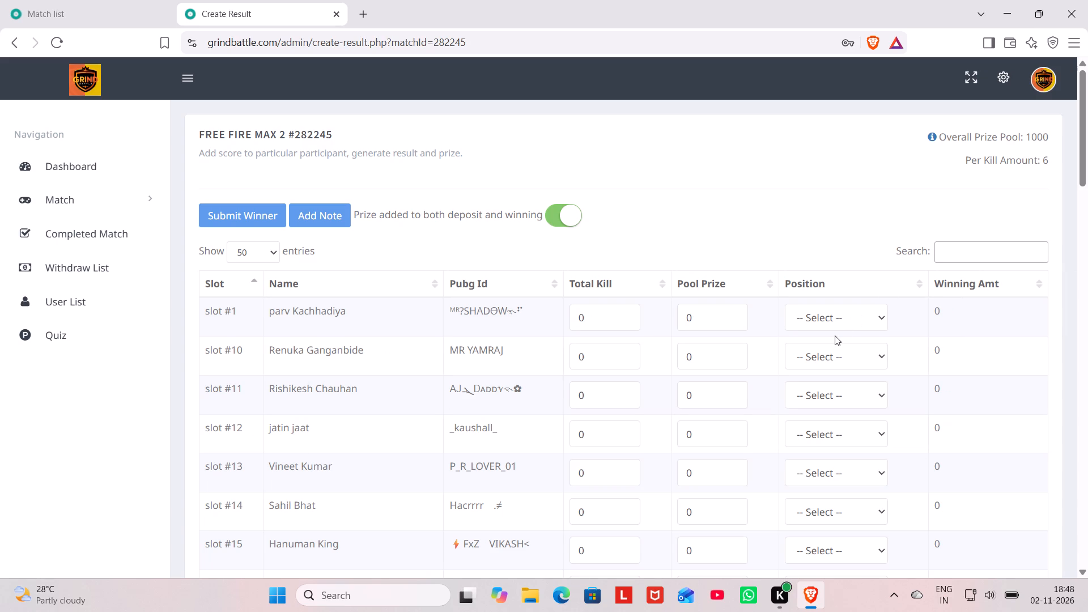
left_click(613, 435)
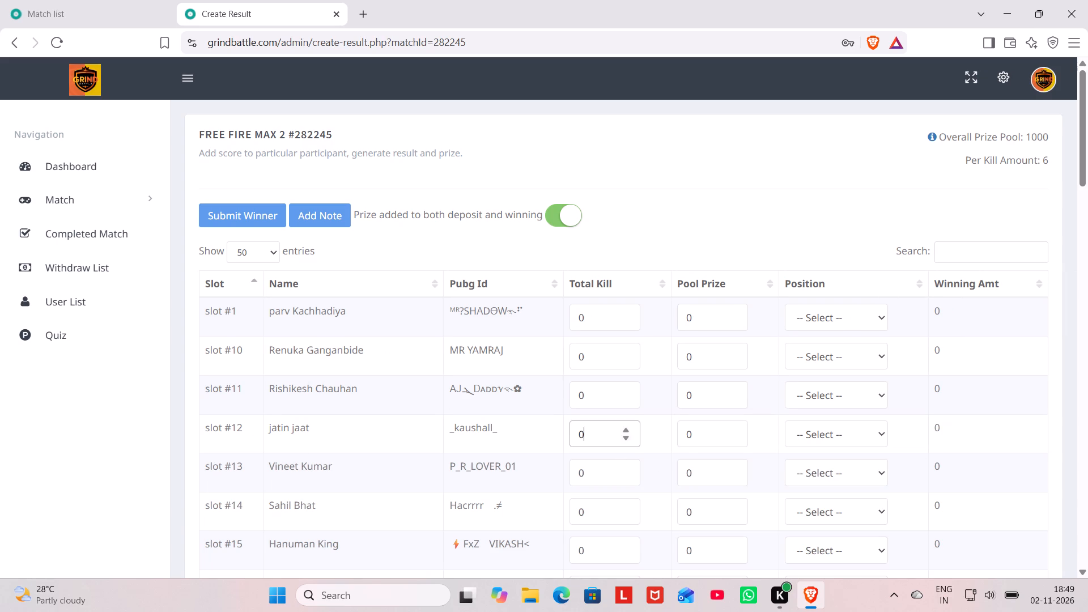
key("3")
key("Tab")
left_click(413, 485)
Find slot #14 (Hacrrrr) in the participant list and set its total kills to 4.
scroll(413, 485, "down", 3)
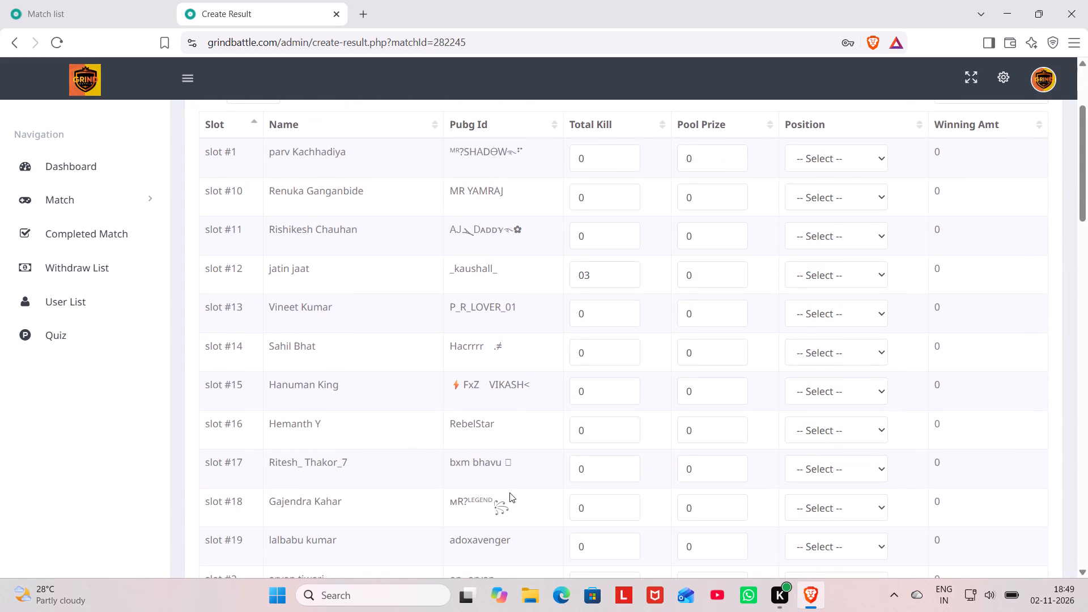
scroll(509, 492, "down", 2)
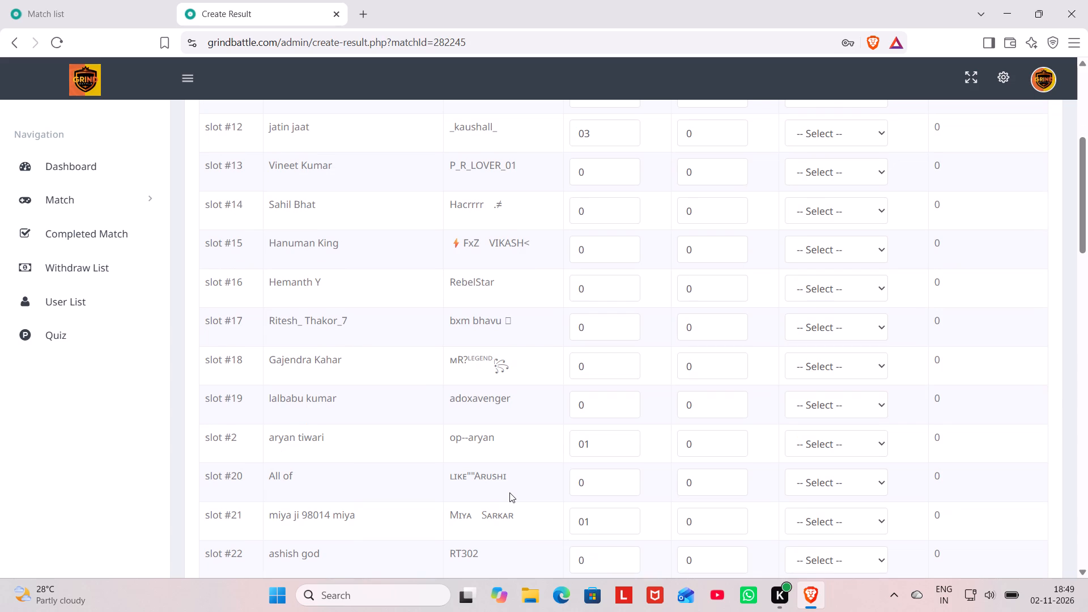
scroll(512, 462, "up", 3)
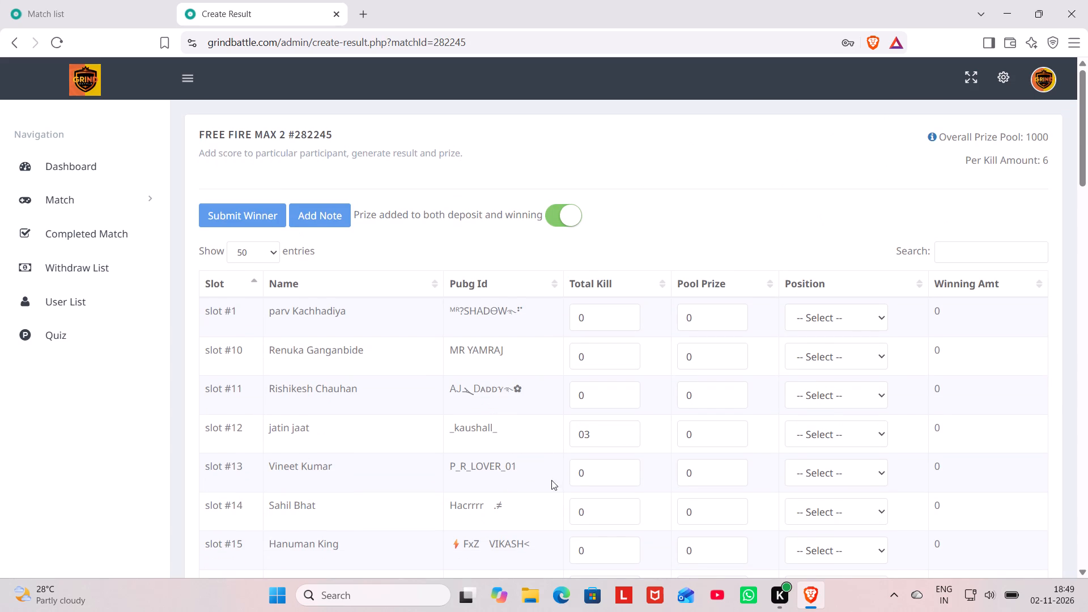
left_click(592, 513)
key("4")
key("Tab")
left_click(560, 516)
scroll(560, 516, "down", 3)
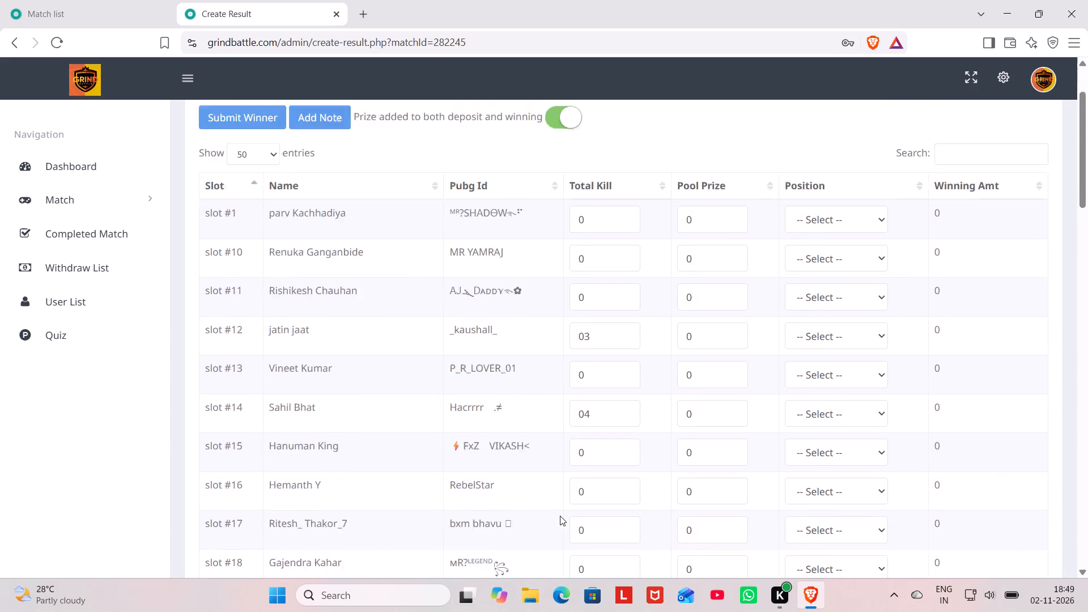
scroll(560, 516, "down", 5)
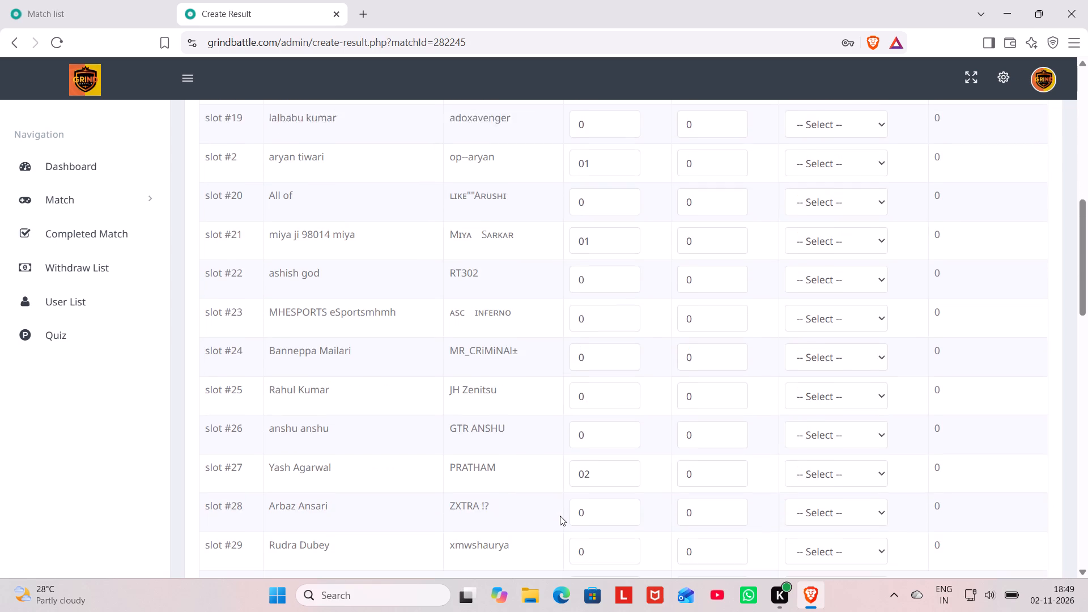
scroll(560, 516, "down", 1)
left_click(619, 386)
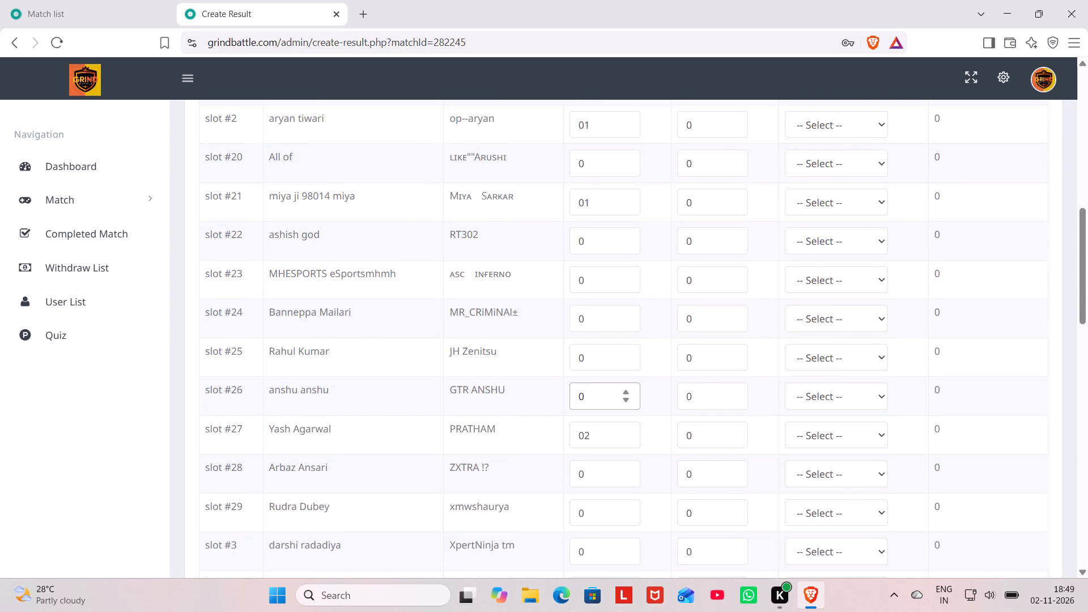
key("2")
key("Tab")
left_click(542, 369)
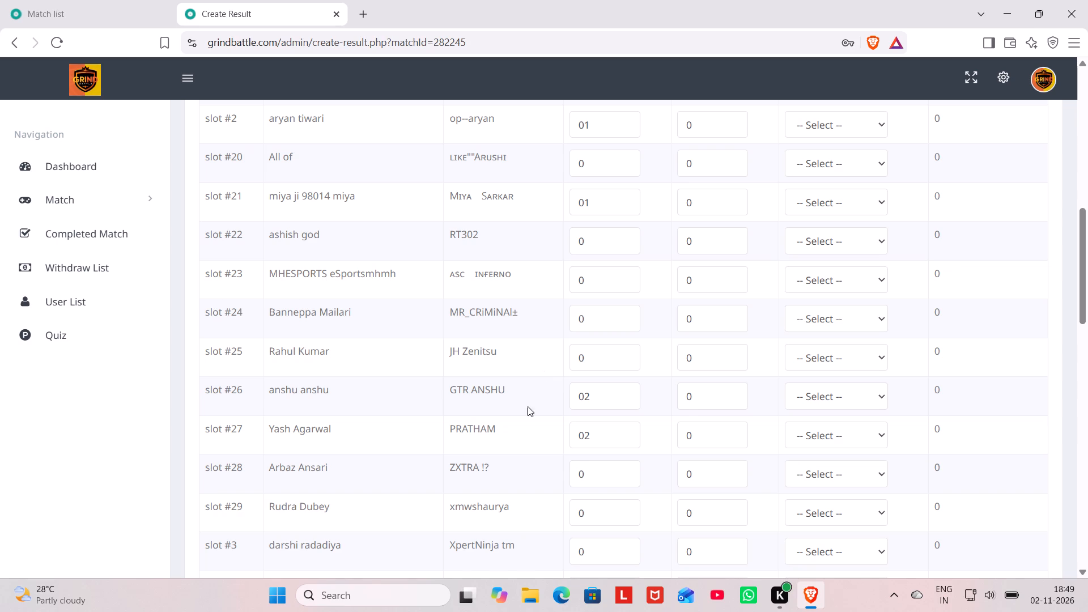
scroll(522, 432, "down", 4)
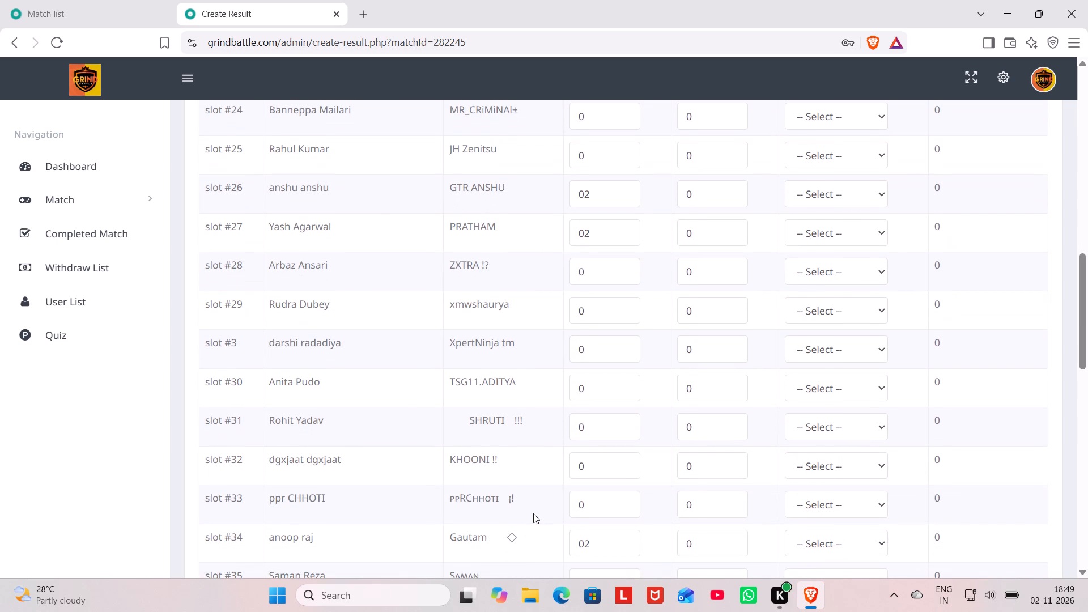
left_click(589, 465)
key("4")
key("Tab")
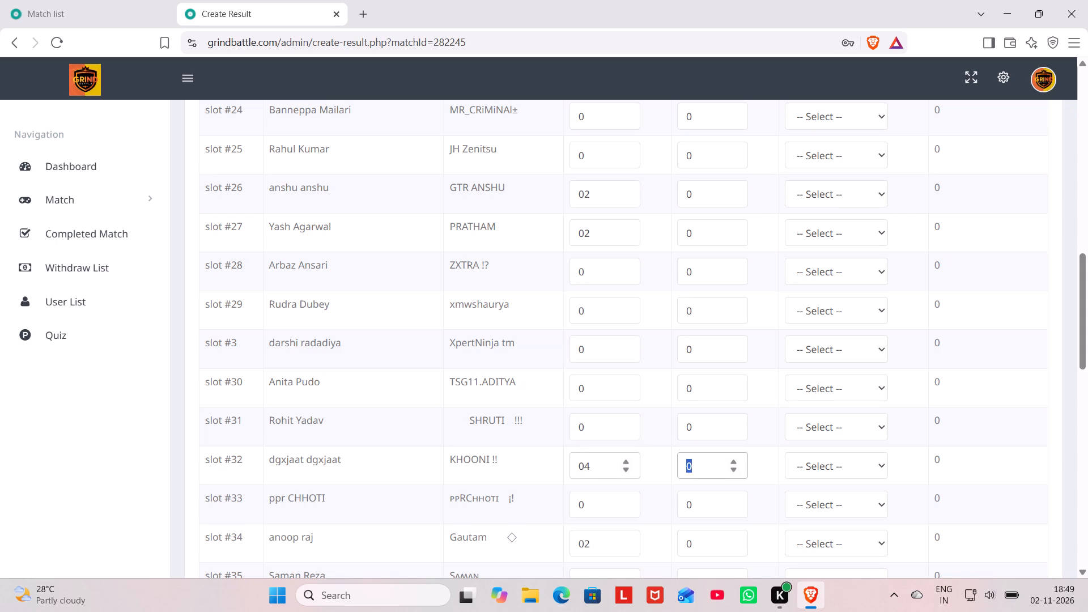
Look through the remaining participants down to the end of the list for the next player whose kills need recording.
scroll(510, 479, "down", 4)
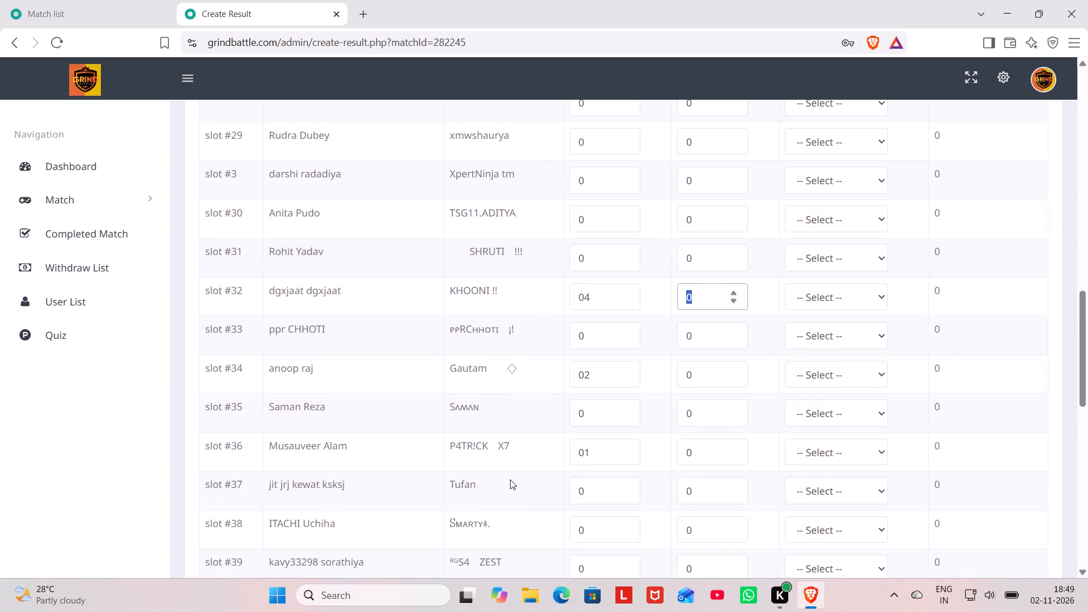
scroll(510, 479, "down", 2)
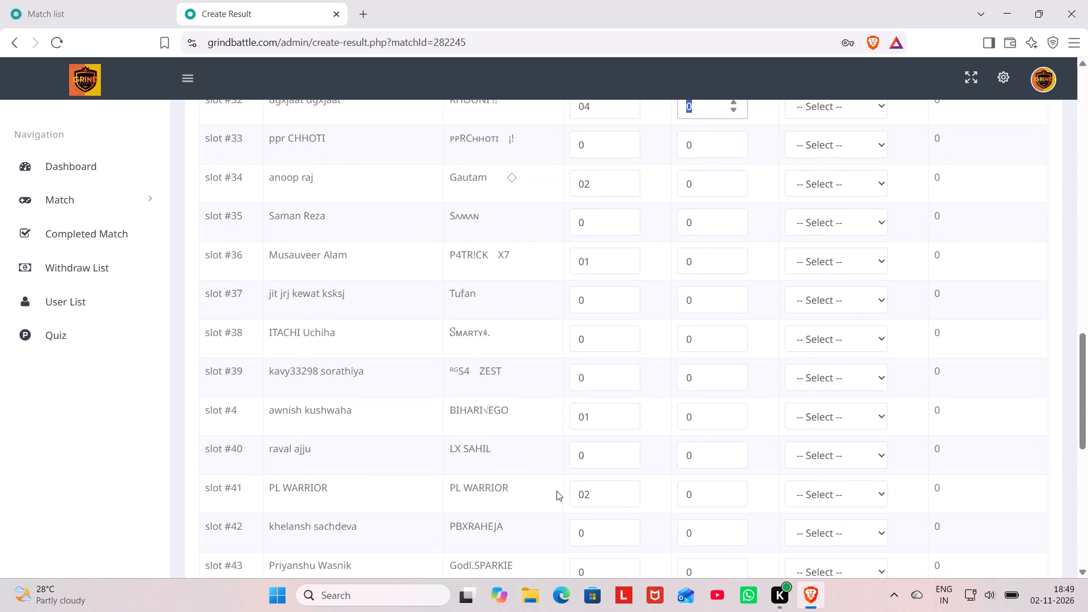
scroll(556, 491, "down", 5)
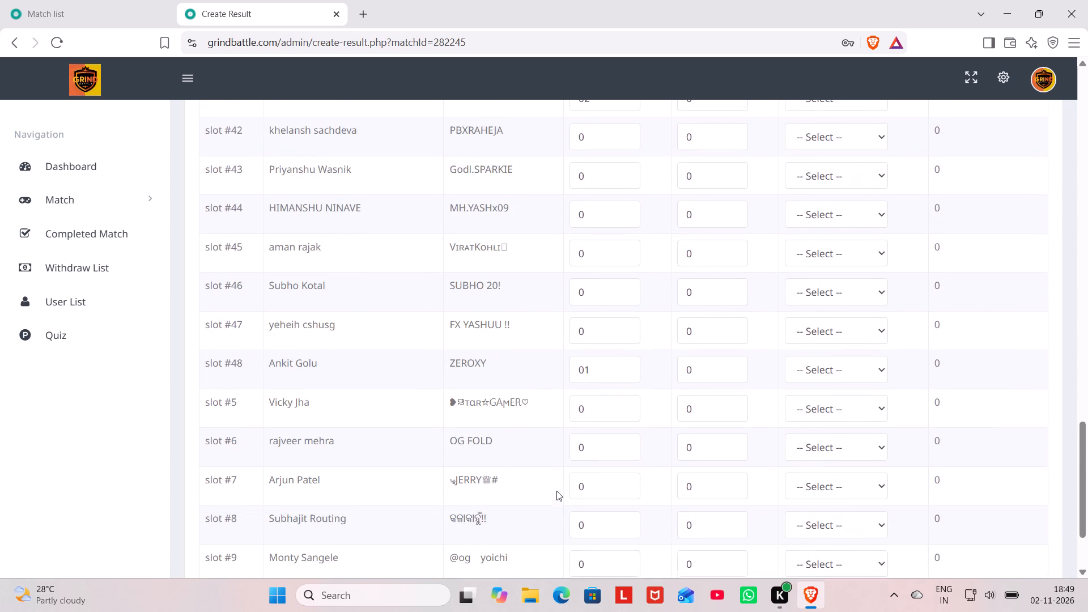
scroll(556, 491, "down", 1)
scroll(533, 386, "up", 12)
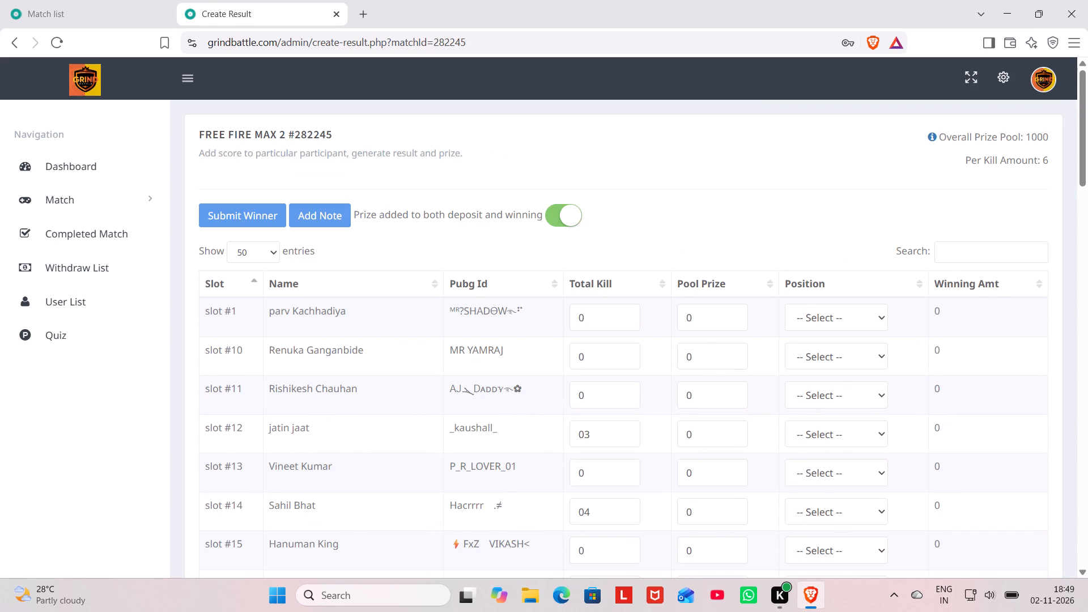
left_click(964, 252)
type("re")
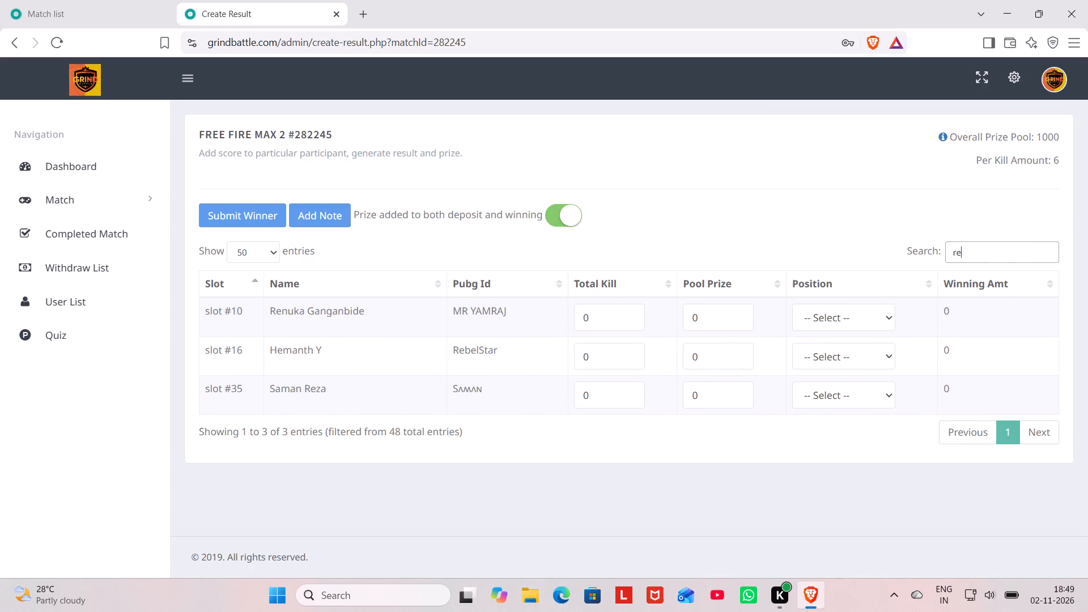
left_click(600, 365)
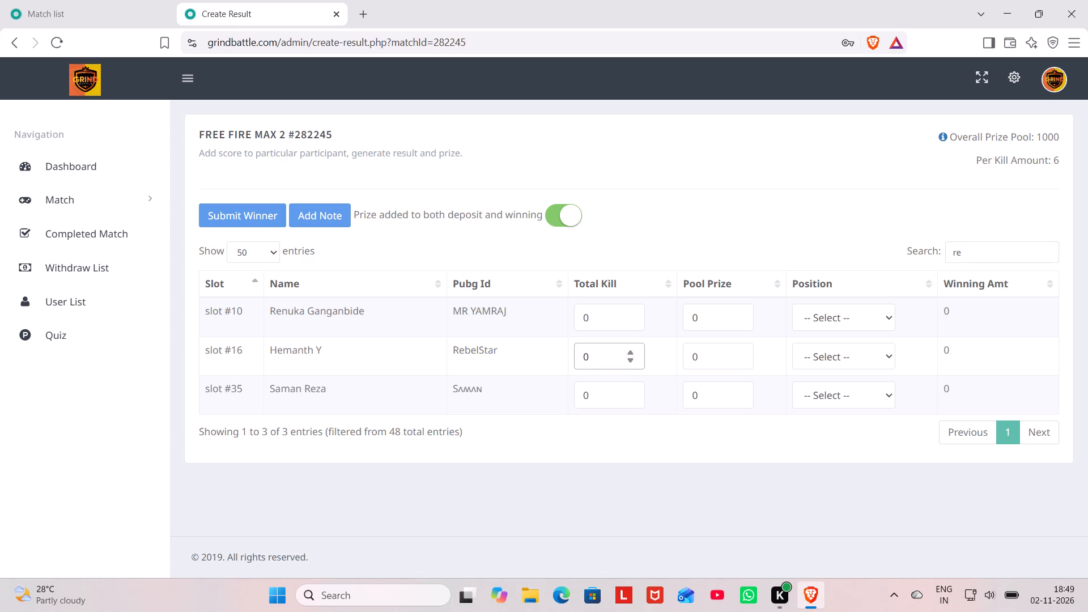
key("1")
key("Tab")
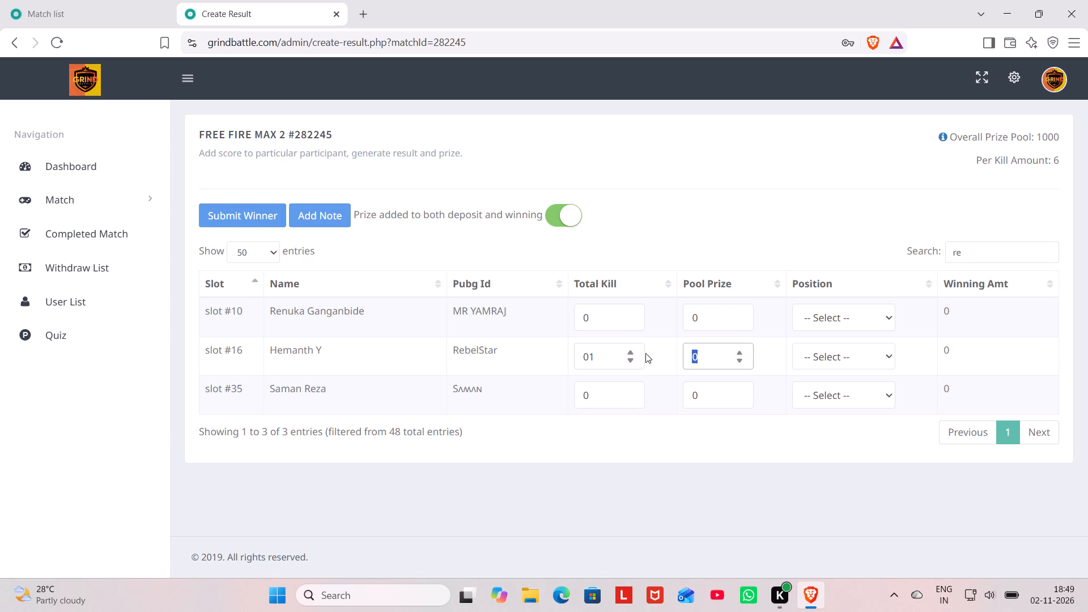
left_click(981, 256)
key("BackSpace")
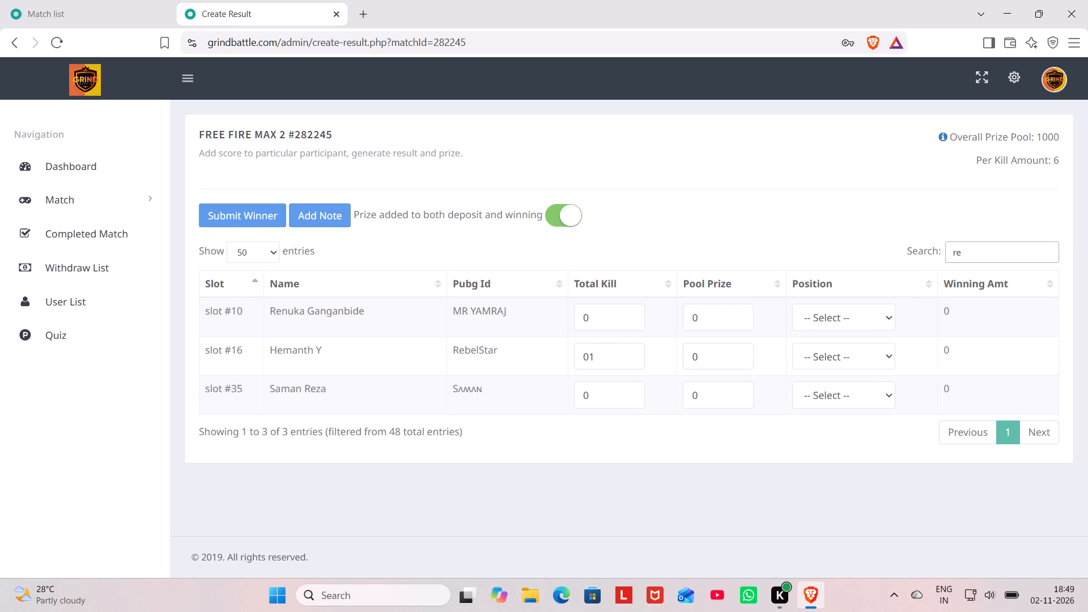
key("BackSpace")
key("BackSpace")
key("BackSpace")
key("BackSpace")
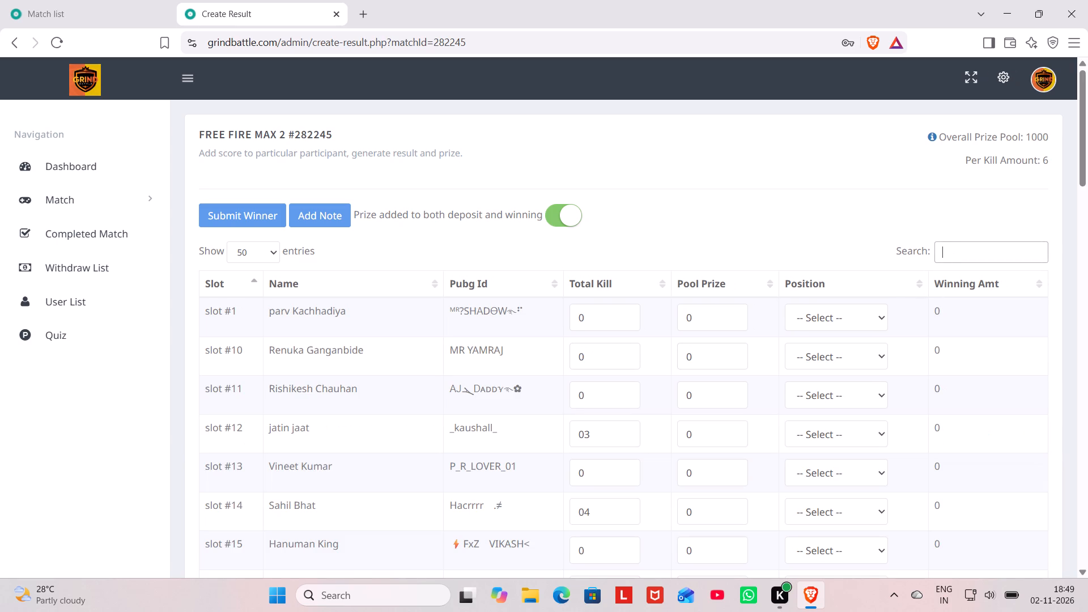
type("bh")
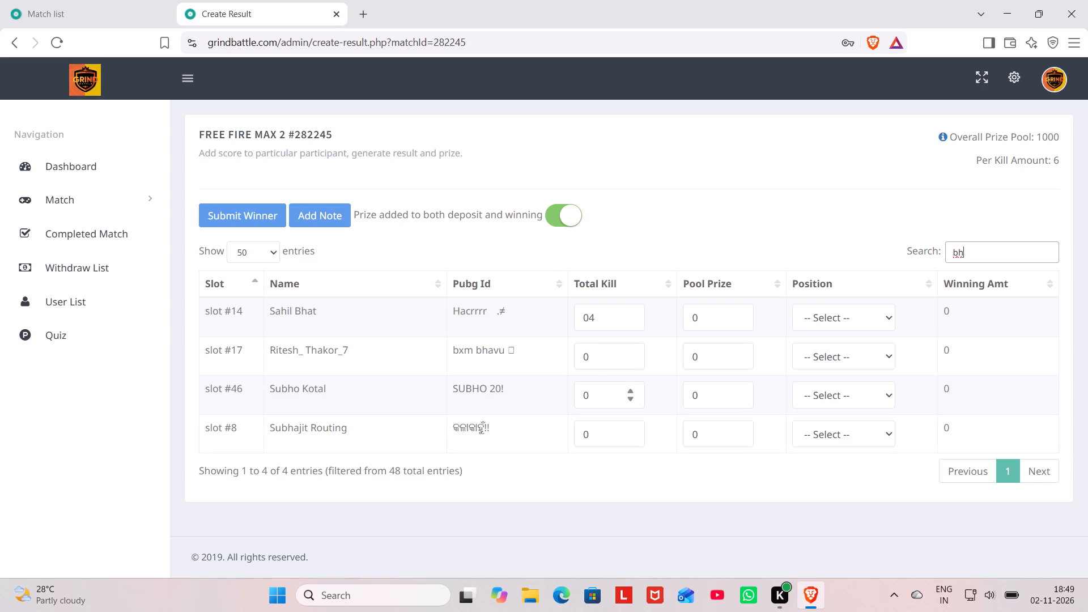
left_click(597, 364)
key("3")
key("Tab")
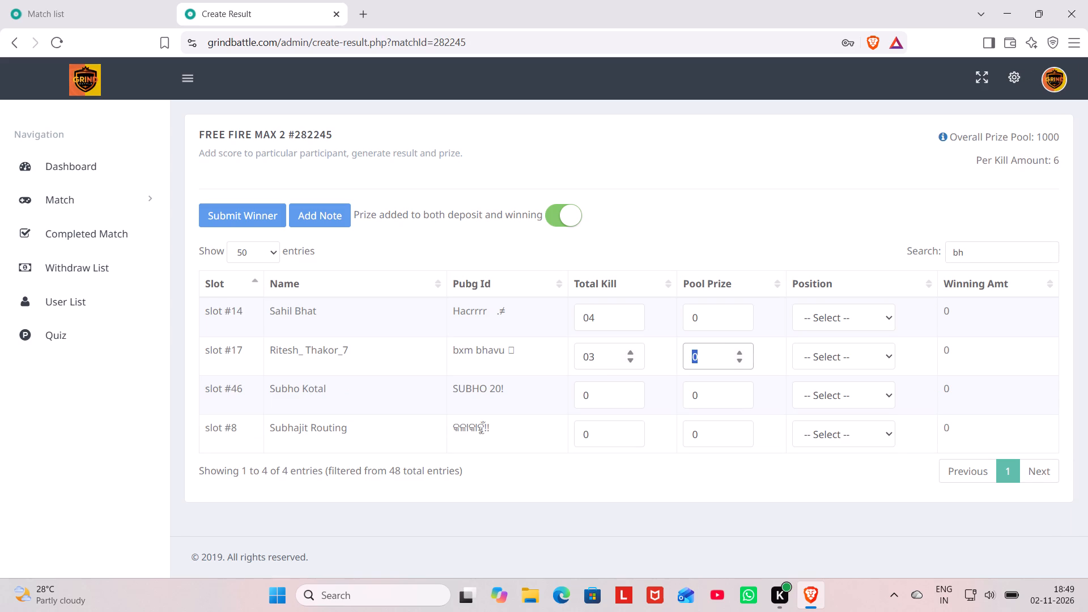
Clear the participant search and set the total kills of slot #1 (SHADOW) to 1.
left_click(993, 244)
key("BackSpace")
key("BackSpace")
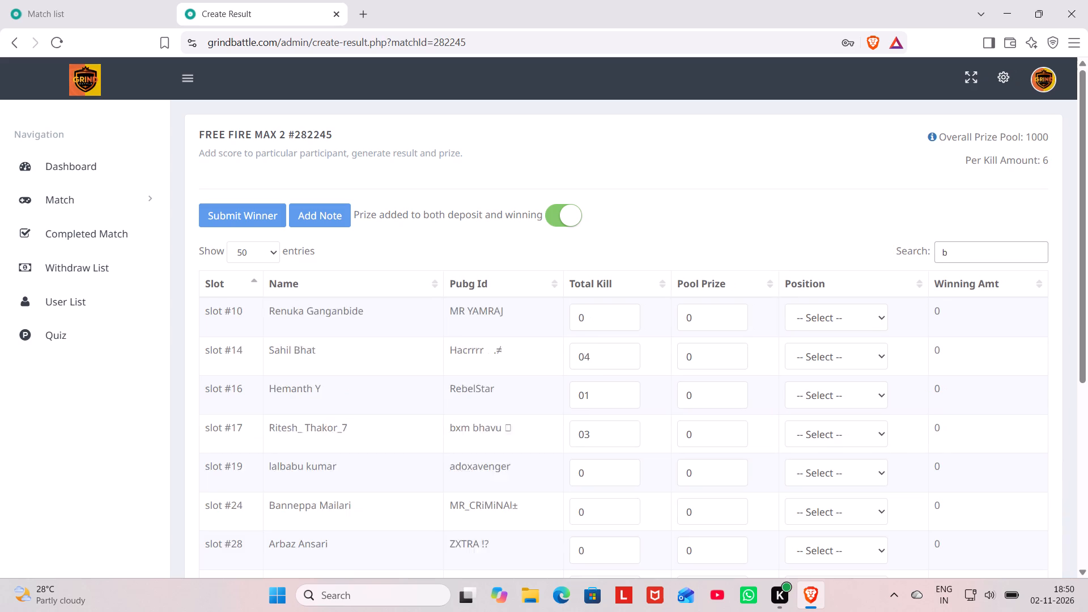
key("BackSpace")
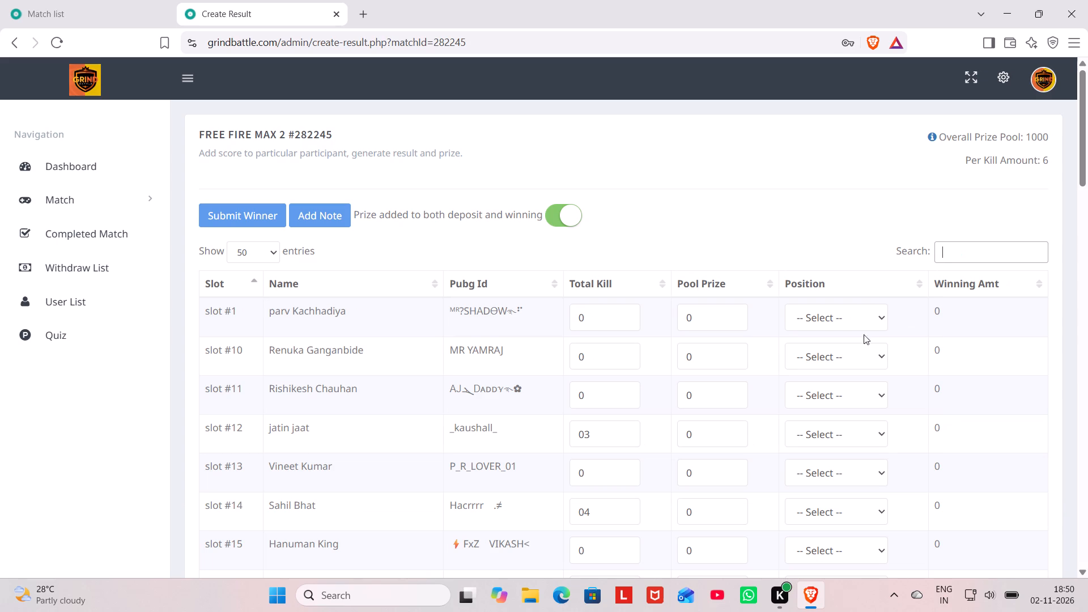
left_click(600, 309)
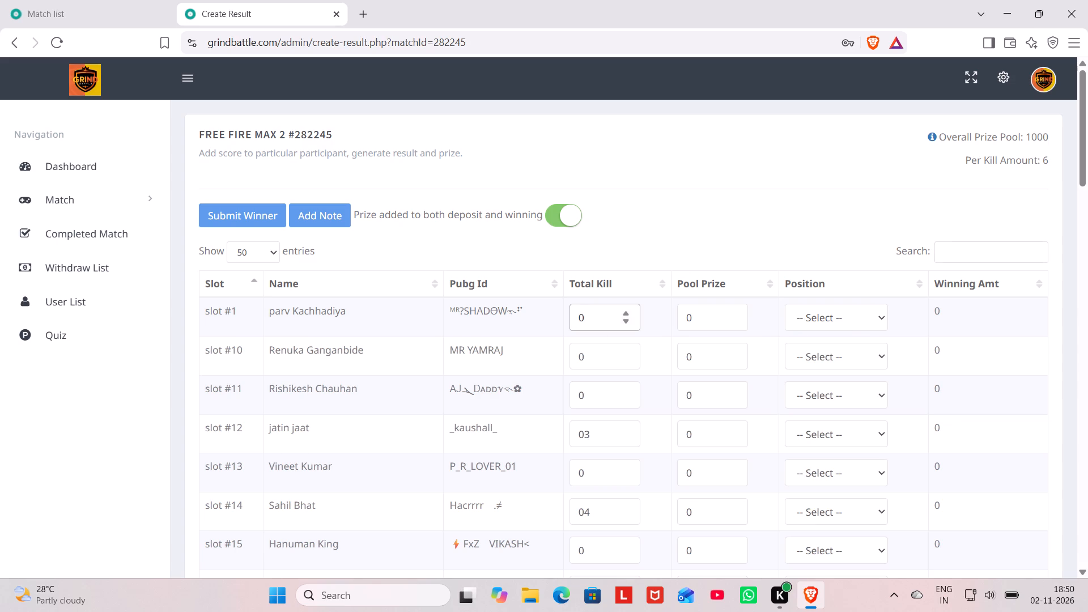
key("1")
key("Tab")
left_click(543, 478)
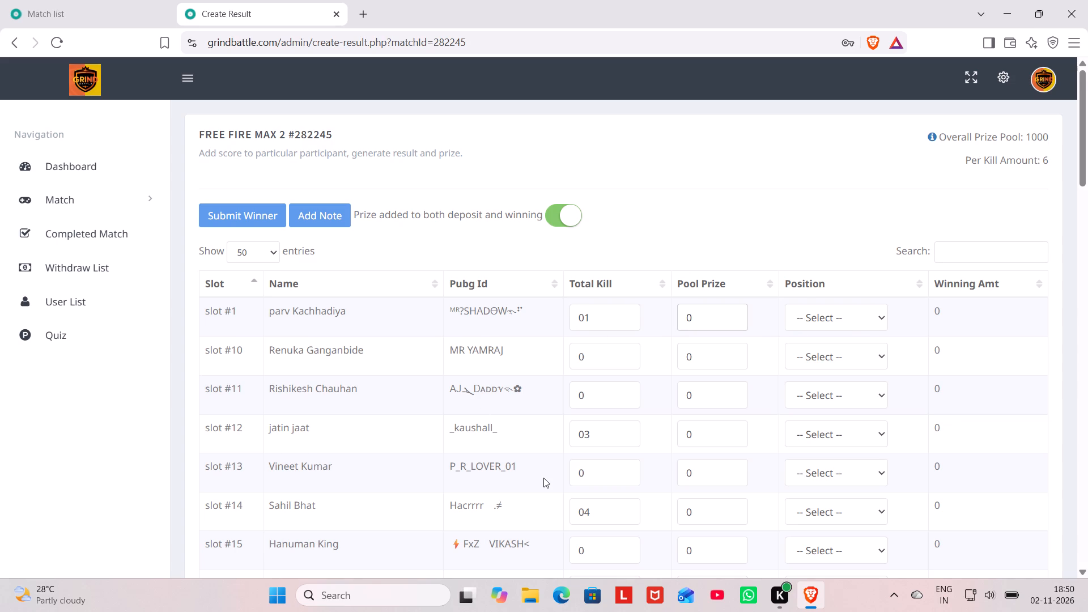
scroll(543, 478, "down", 3)
scroll(534, 540, "down", 2)
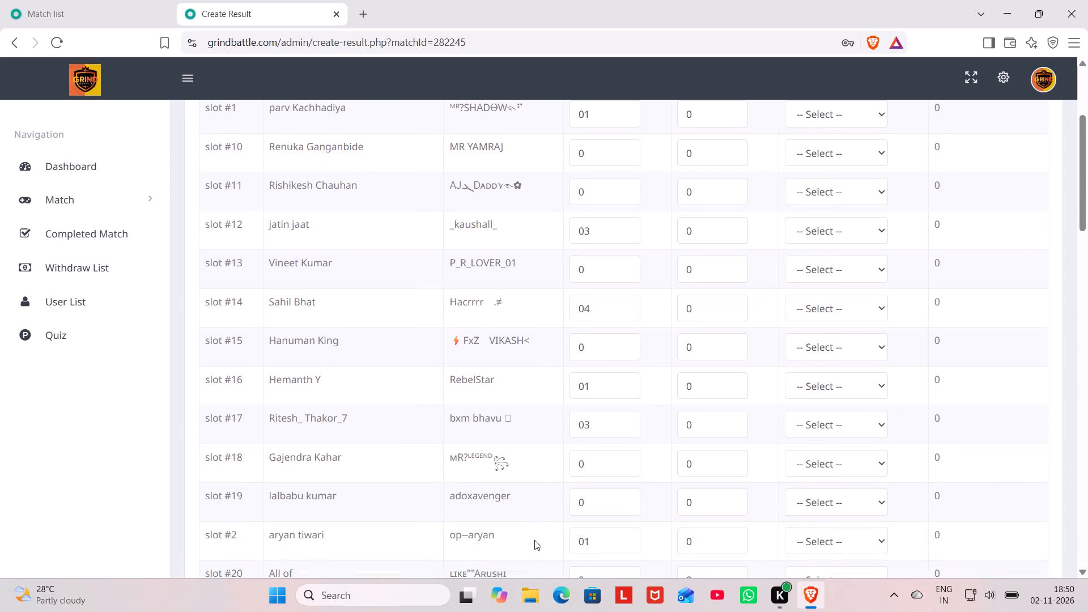
scroll(534, 540, "down", 2)
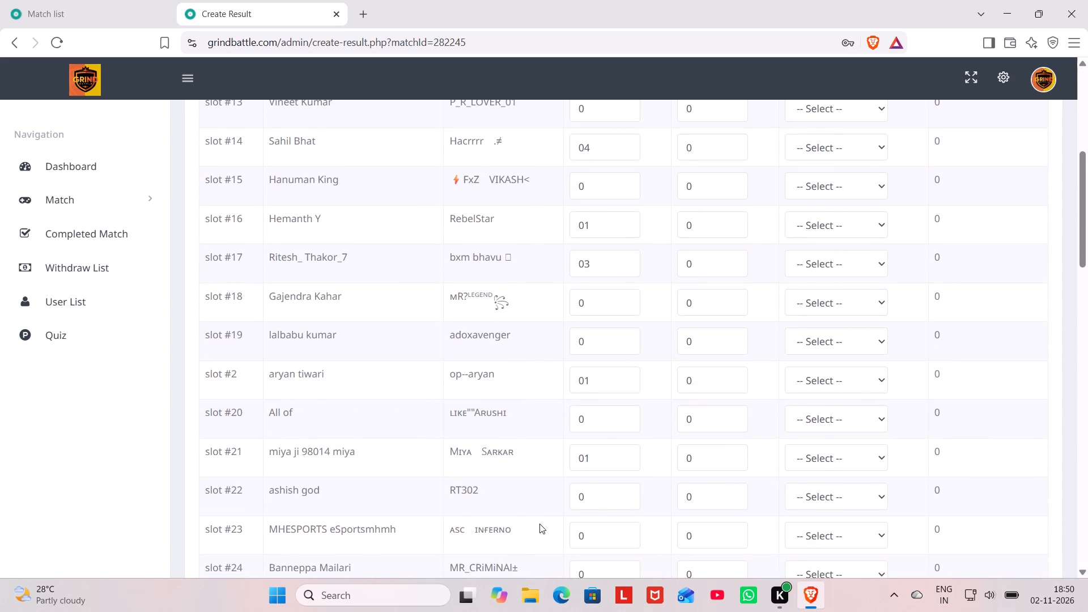
left_click(606, 496)
key("1")
key("Tab")
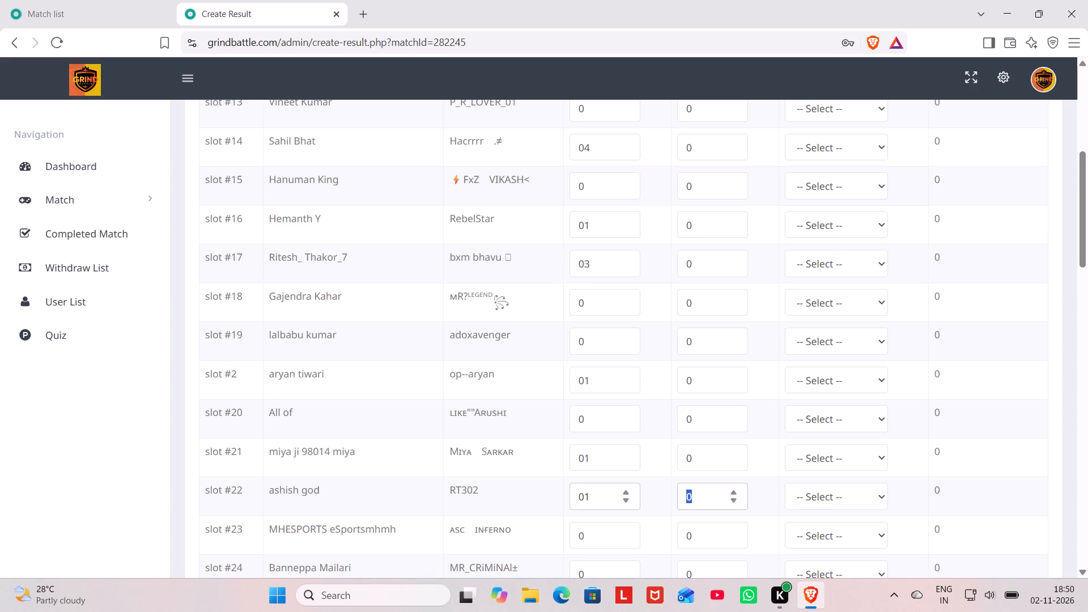
left_click(481, 477)
Review the whole participant list, checking the recorded kills against each player's Pubg Id for missing entries.
left_click(508, 373)
scroll(508, 373, "up", 4)
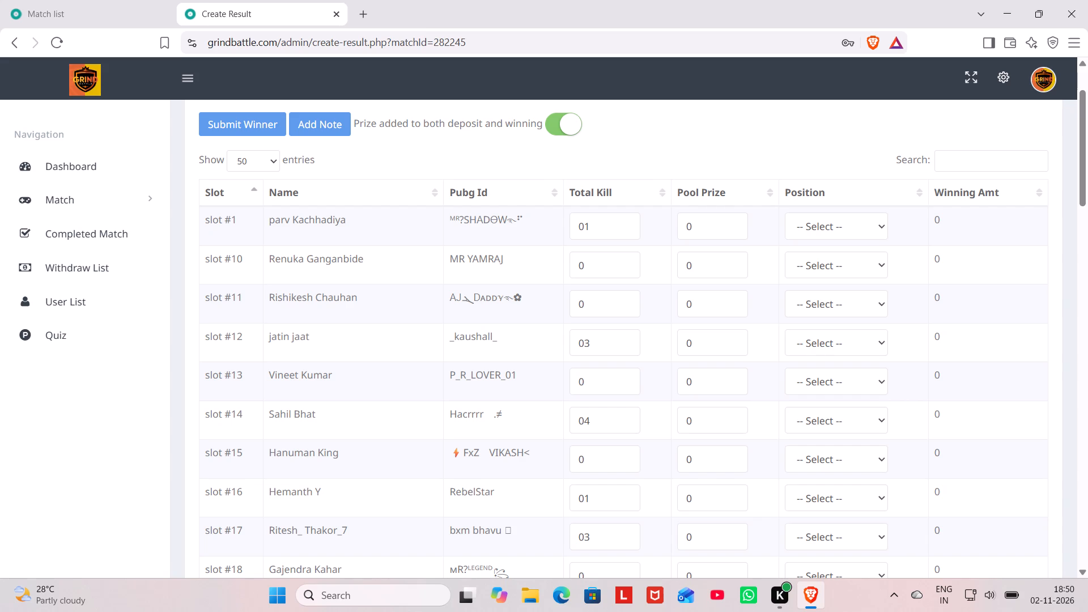
left_click(720, 151)
scroll(512, 273, "down", 9)
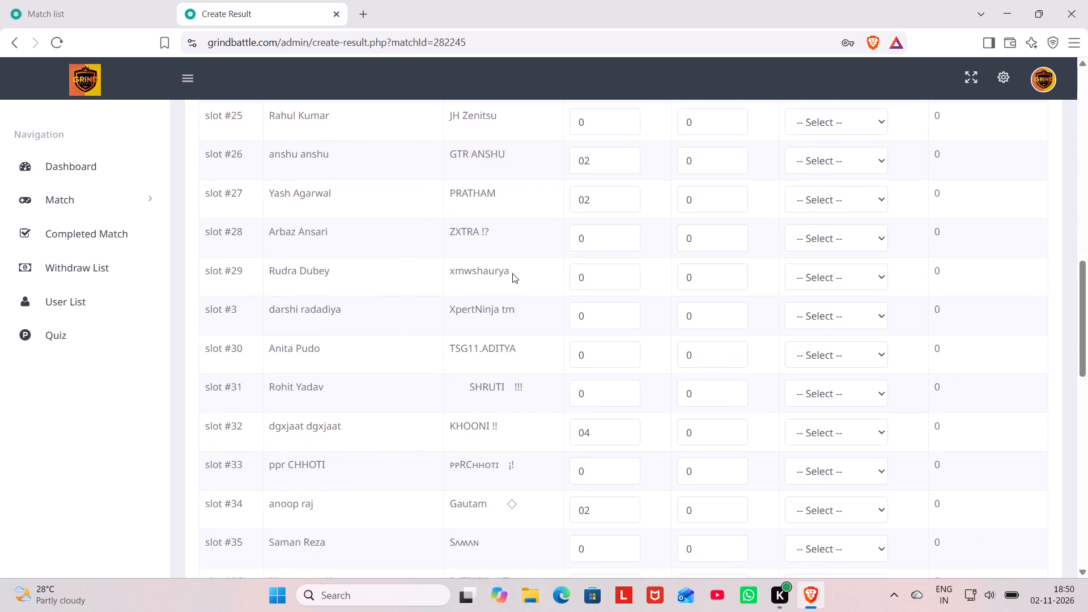
scroll(512, 273, "down", 4)
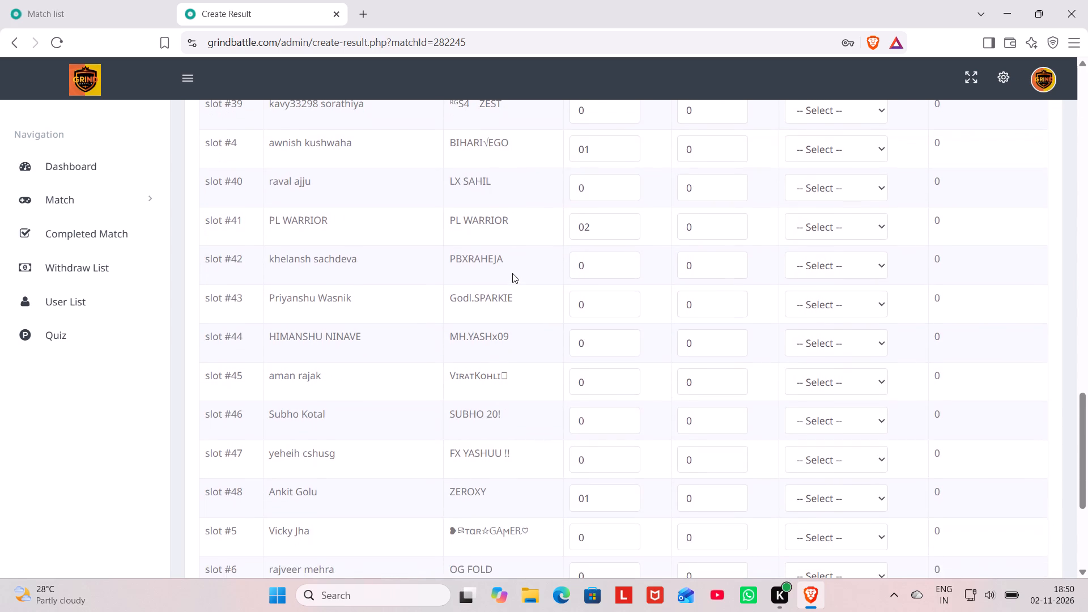
scroll(512, 273, "down", 4)
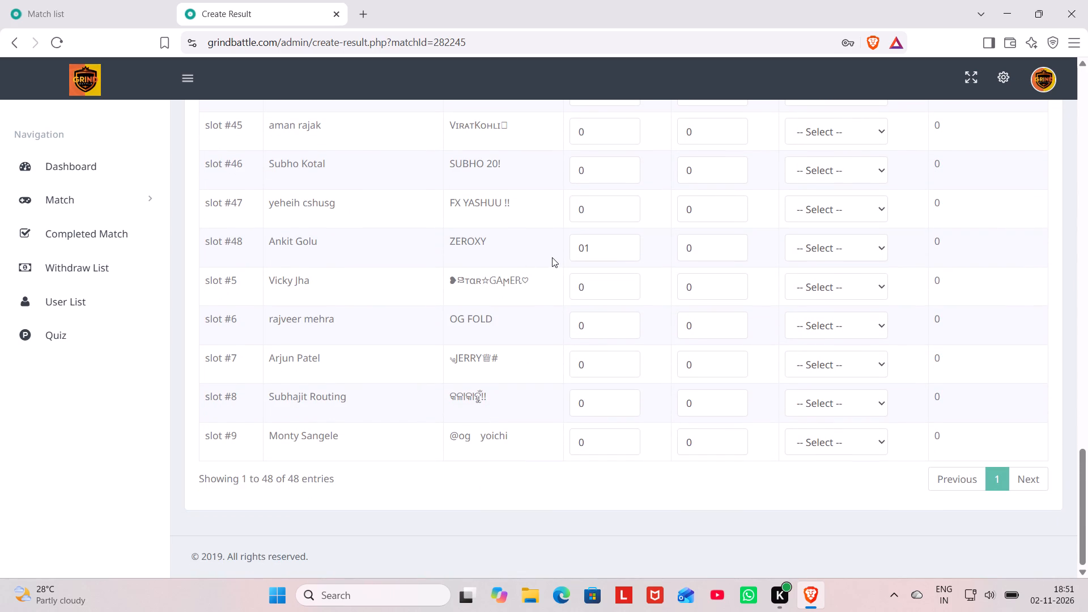
scroll(552, 257, "up", 5)
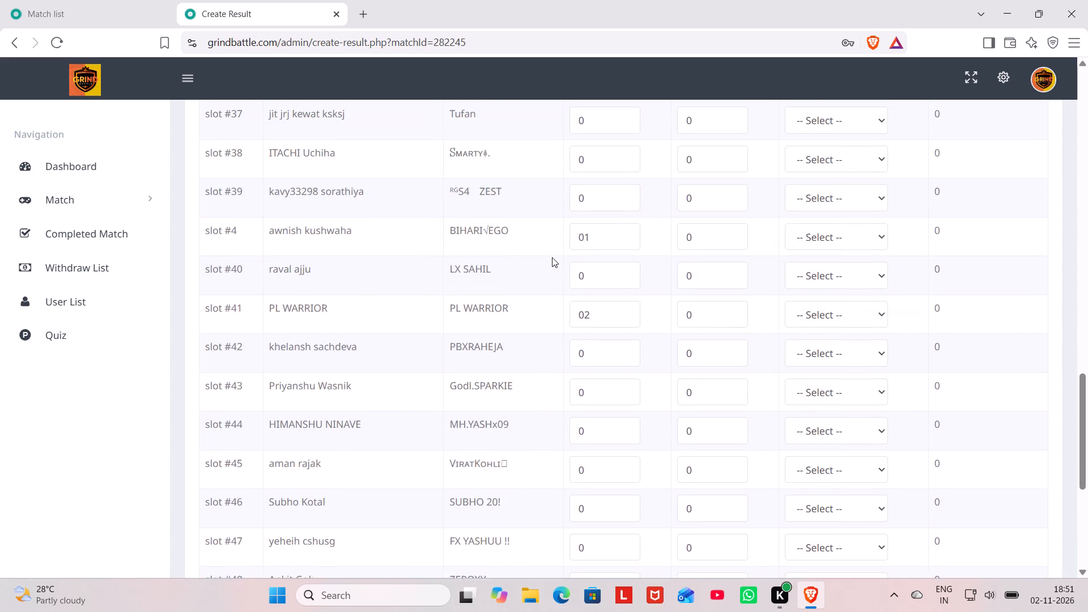
scroll(552, 257, "up", 5)
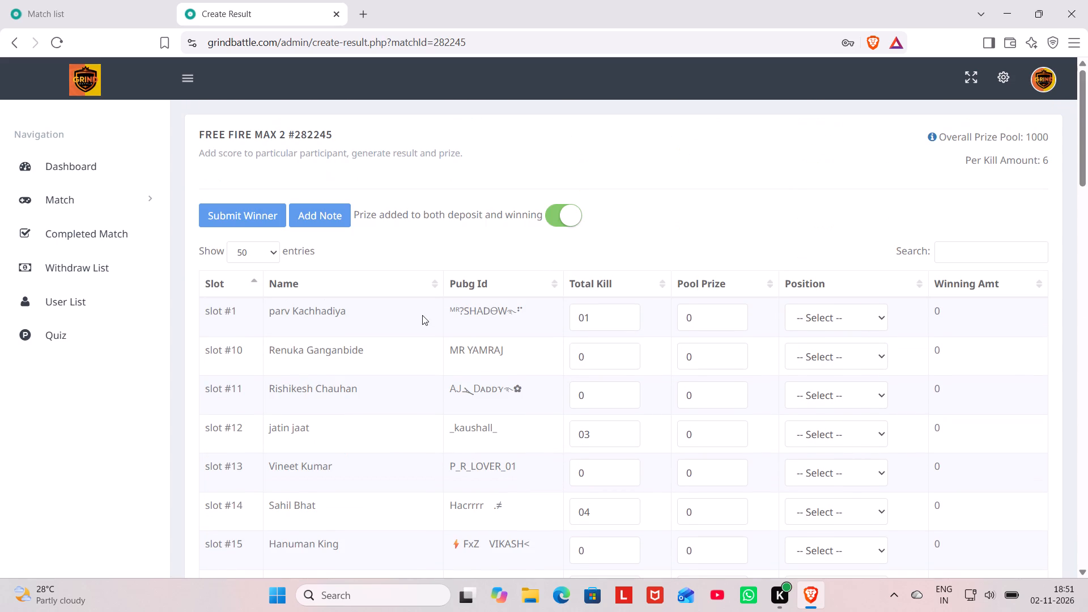
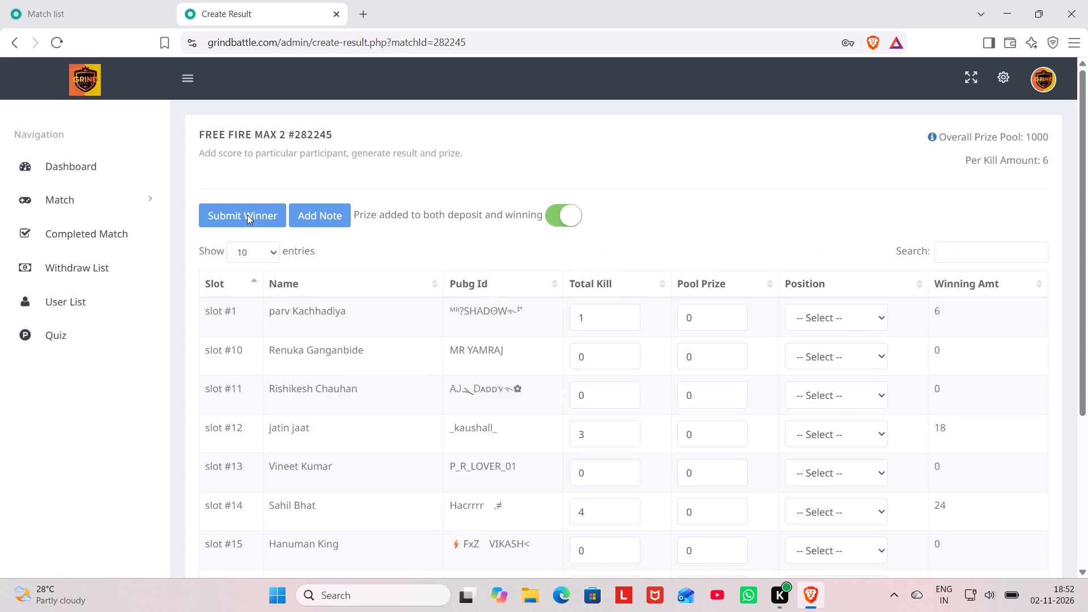
Start a note for this match's users with the line "Smarty send your POV to customer support.".
left_click(326, 211)
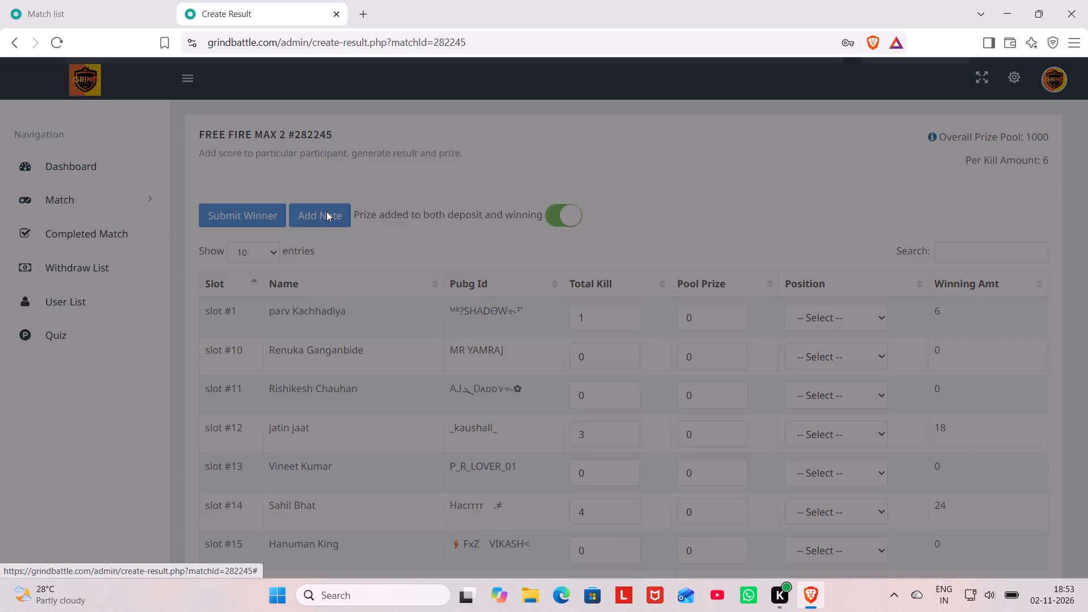
left_click(381, 164)
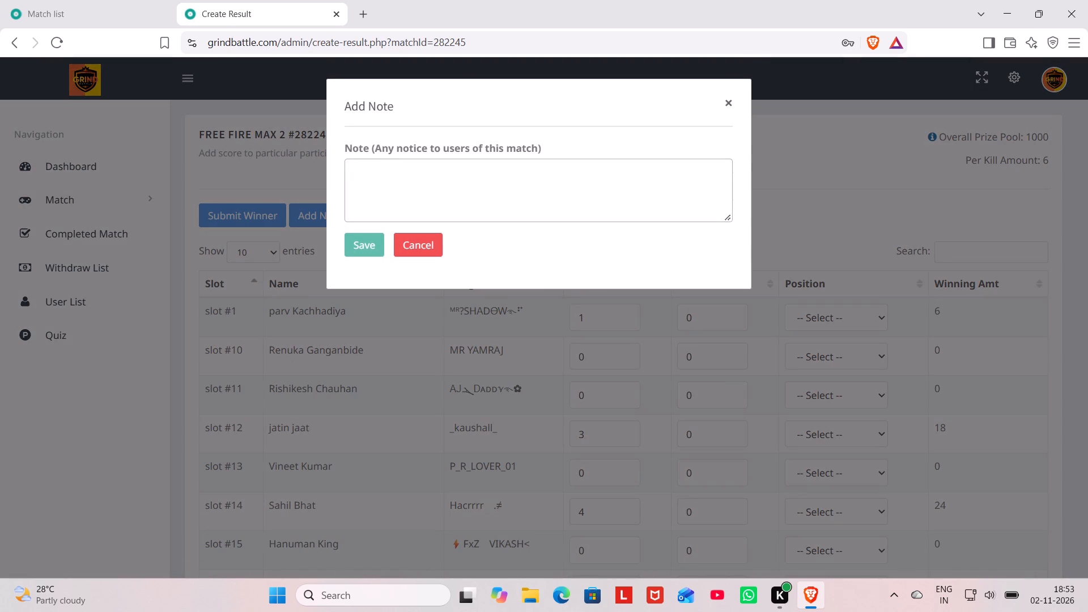
type("Smarty send")
key("space")
type("you")
type("r")
key("space")
type("POV to customer su")
type("poo")
key("BackSpace")
key("BackSpace")
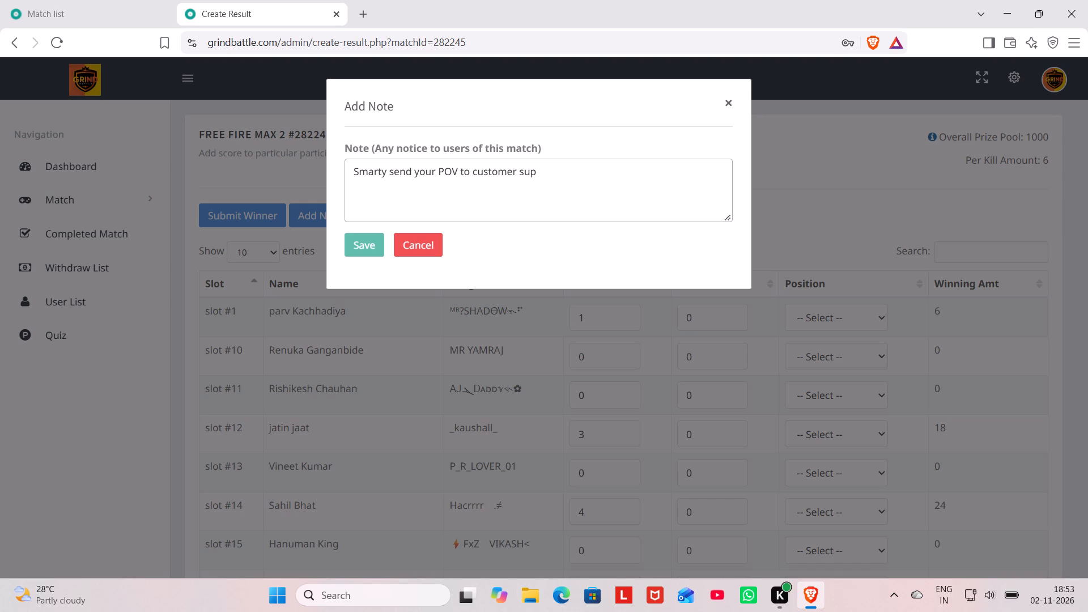
type("poe")
key("BackSpace")
type("rt")
key("period")
Add a second note line, "Other players whose prize is pending share match ss to claim prize.", and save the note.
key("shift+Return")
type("Oth")
type("er players")
key("space")
type("whose")
key("space")
type("prize uis")
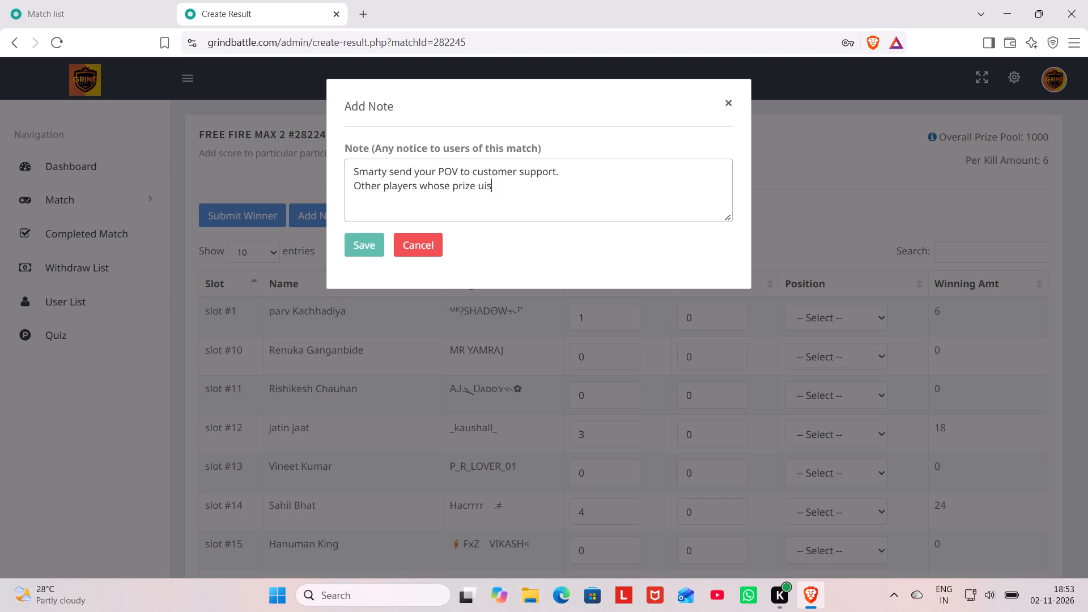
key("BackSpace")
key("BackSpace")
key("BackSpace")
type("is pending")
key("space")
type("share")
key("space")
type("matvh")
key("BackSpace")
key("BackSpace")
type("ch")
key("space")
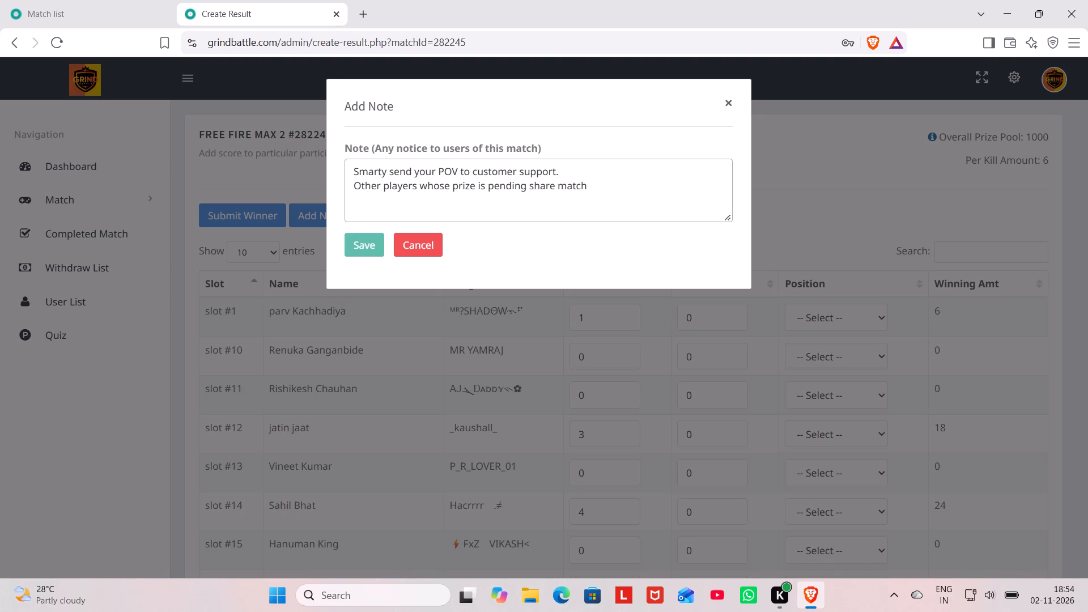
type("ss to cl")
type("aim prize")
key("period")
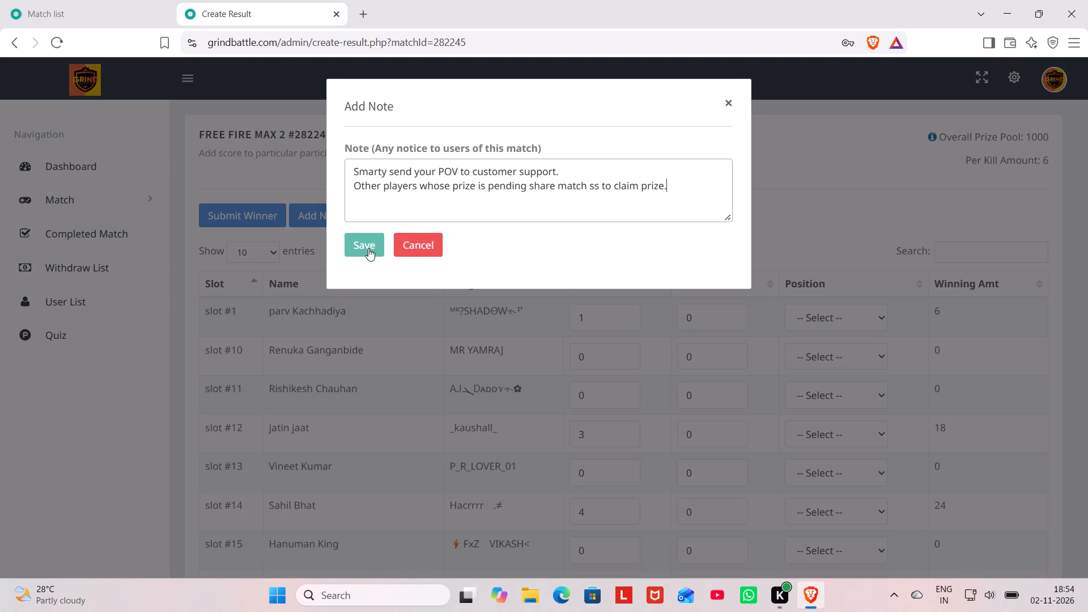
left_click(368, 248)
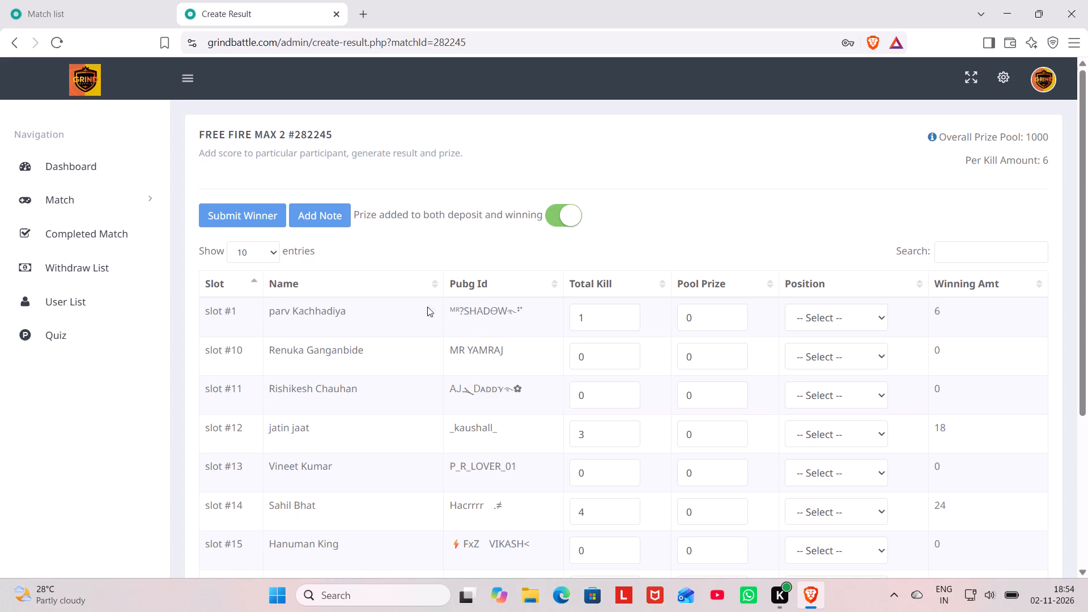
Open the list of completed matches.
left_click(75, 228)
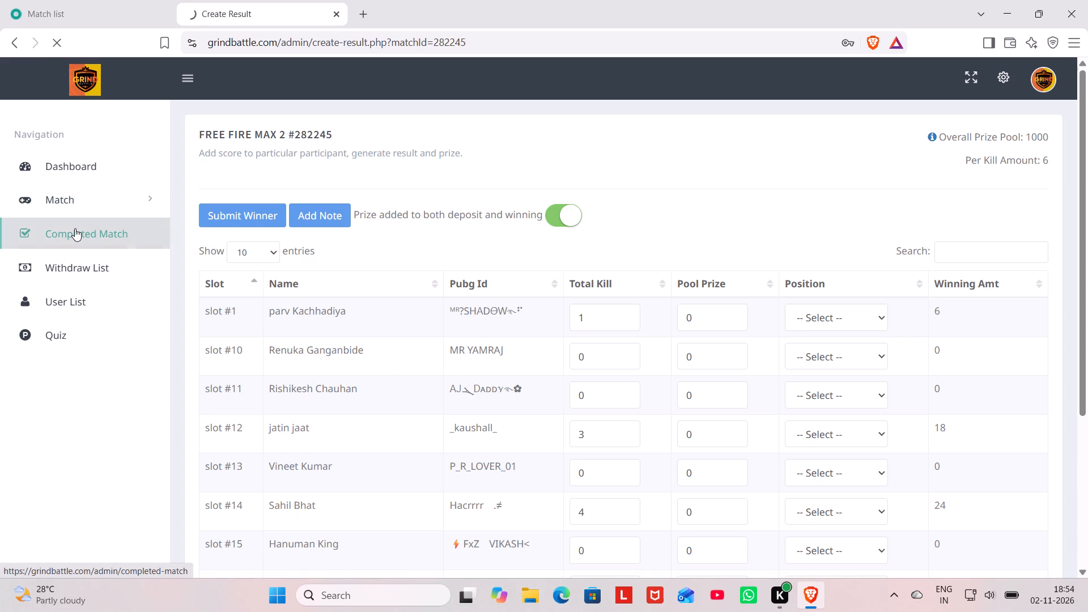